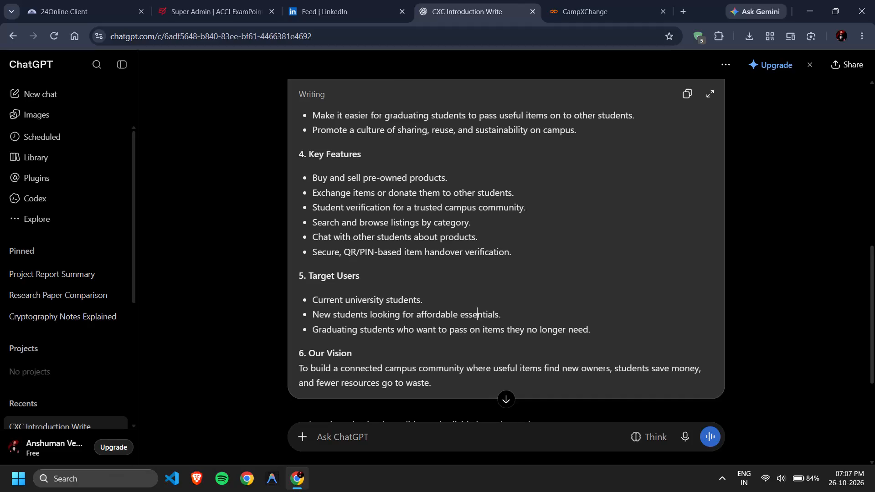
# Review the CampXChange About page's story and How It Works sections, and the last slide of the CXC presentation in PowerPoint.
pyautogui.click(601, 4)
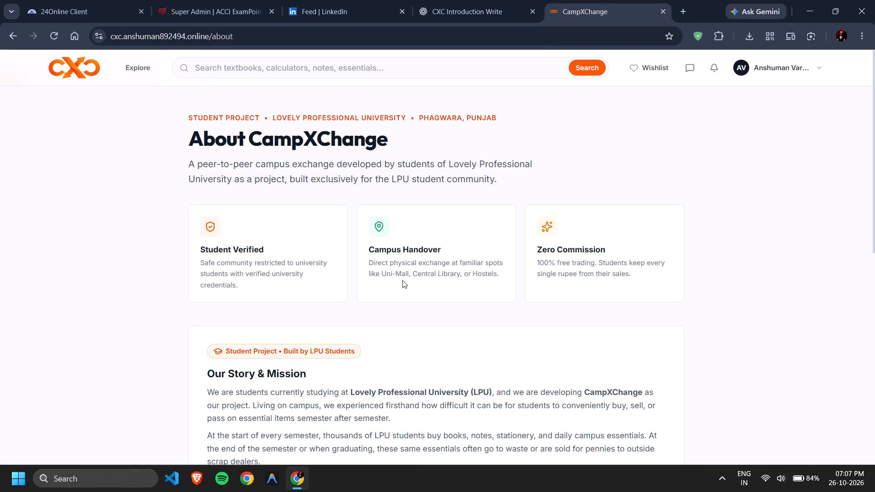
pyautogui.scroll(-6, 402, 280)
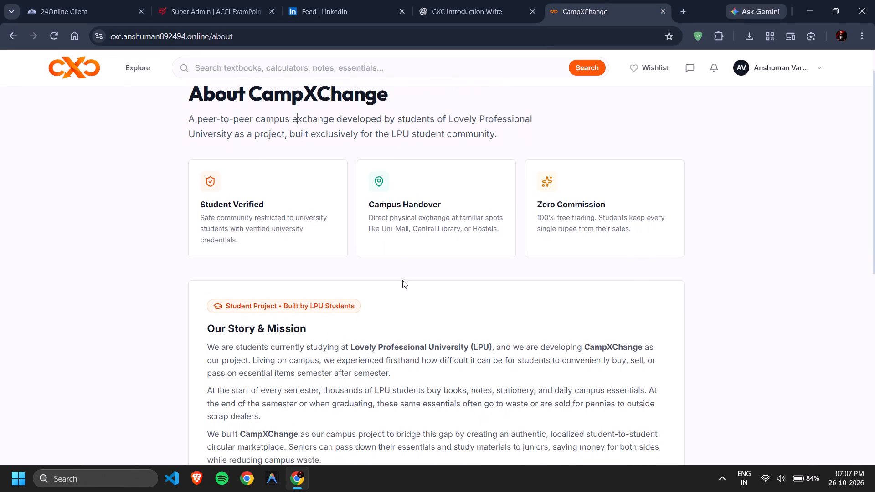
pyautogui.scroll(-3, 402, 280)
pyautogui.scroll(2, 402, 280)
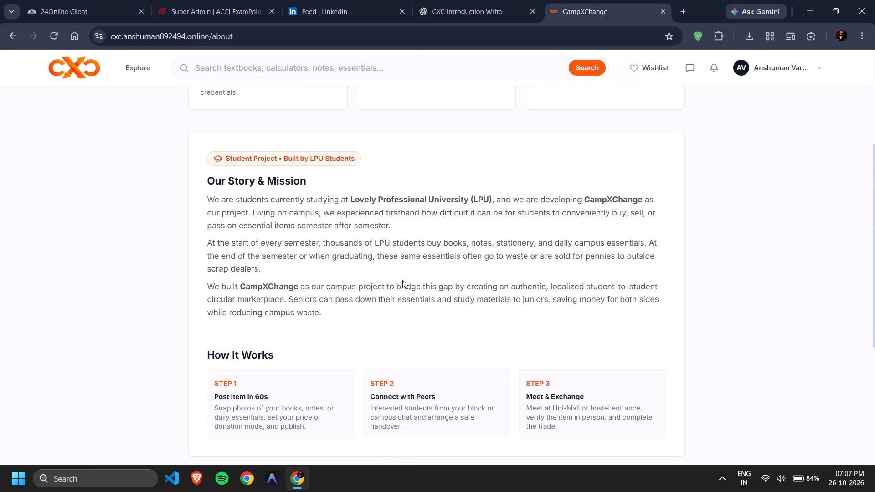
pyautogui.scroll(1, 402, 280)
pyautogui.scroll(-1, 402, 280)
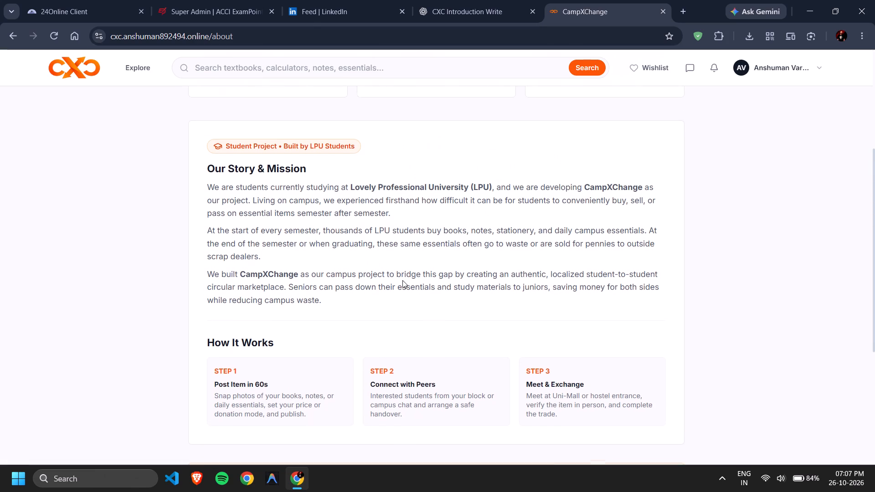
pyautogui.scroll(-2, 402, 280)
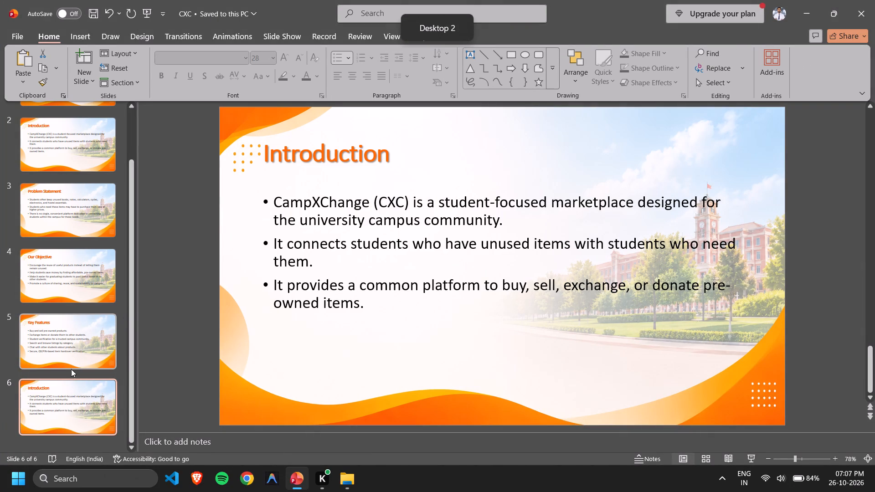
pyautogui.click(70, 365)
pyautogui.click(91, 403)
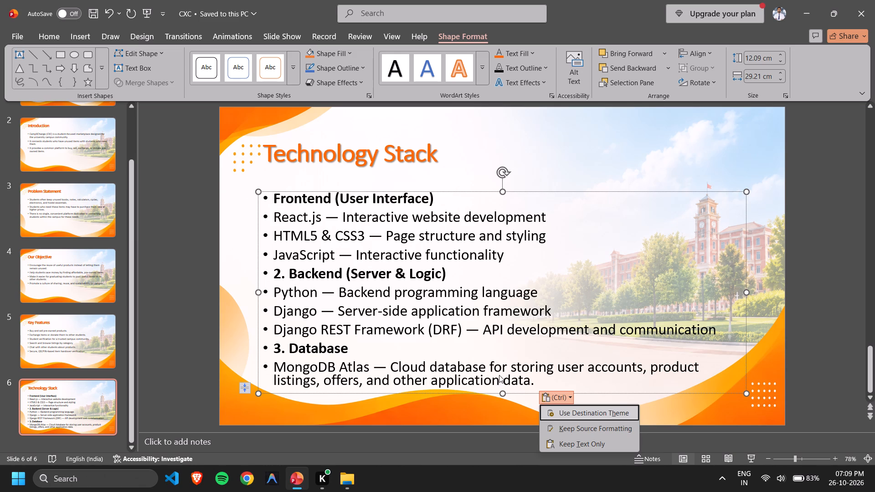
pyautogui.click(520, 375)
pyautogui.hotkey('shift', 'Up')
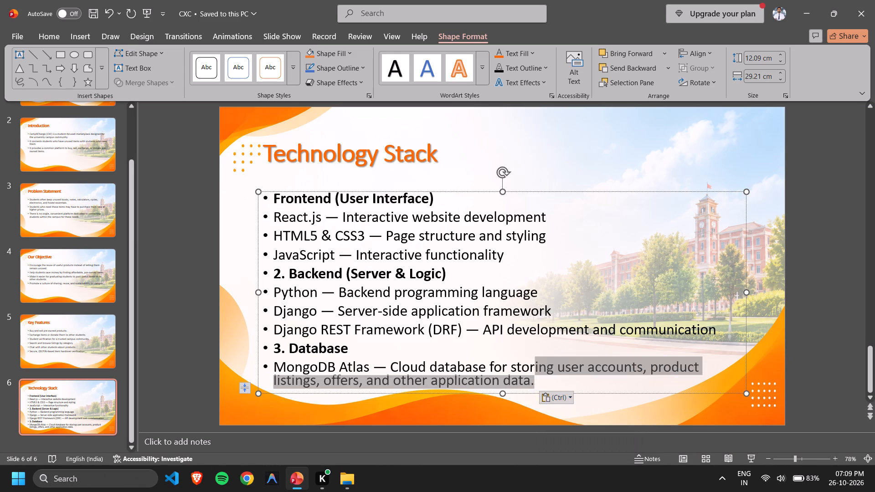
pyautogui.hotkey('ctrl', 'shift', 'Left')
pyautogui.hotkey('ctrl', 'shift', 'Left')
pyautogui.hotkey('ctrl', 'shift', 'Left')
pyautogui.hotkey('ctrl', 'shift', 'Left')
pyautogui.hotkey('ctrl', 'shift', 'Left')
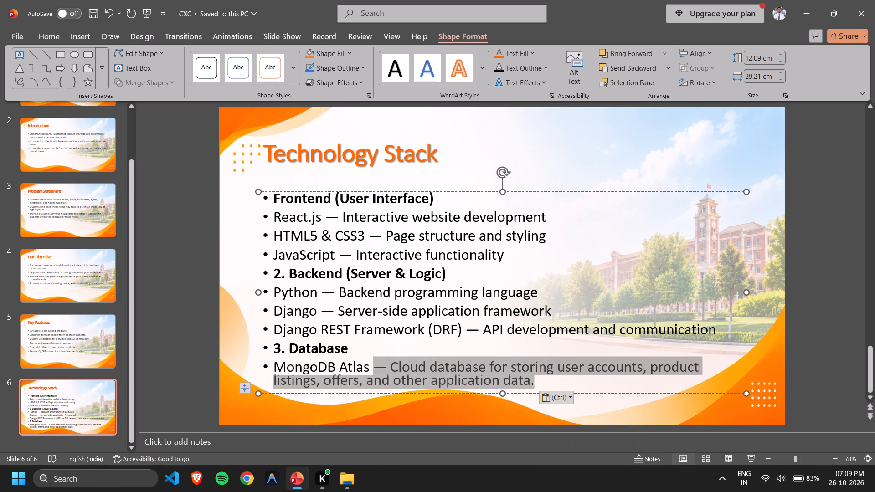
# Indent the MongoDB Atlas line as a sub-bullet under the "3. Database" heading on slide 6.
pyautogui.press('Up')
pyautogui.hotkey('ctrl', 'Left')
pyautogui.press('Down')
pyautogui.press('Up')
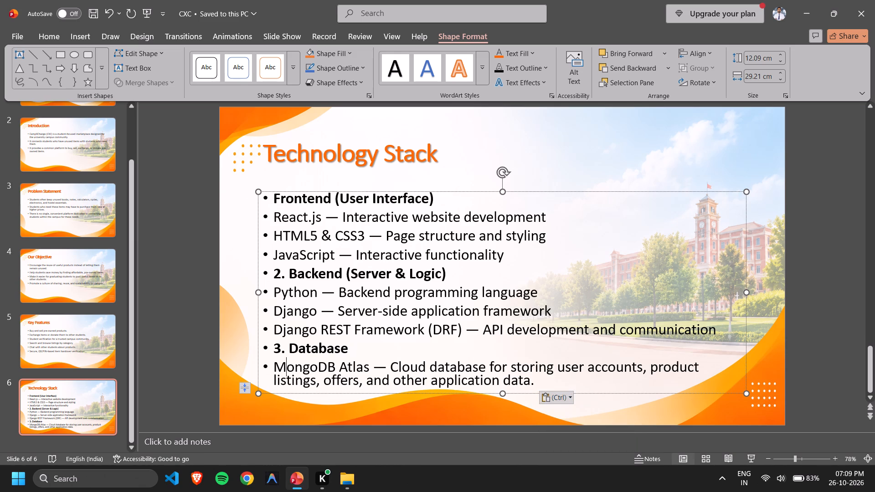
pyautogui.press('Left')
pyautogui.press('Left')
pyautogui.press('Down')
pyautogui.press('Left')
pyautogui.press('Tab')
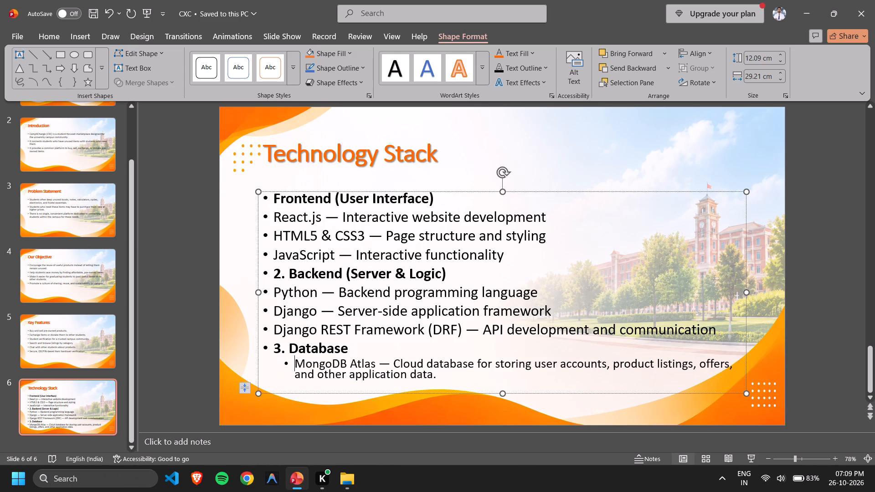
# Indent the Python, Django and Django REST Framework lines as sub-bullets under "2. Backend (Server & Logic)".
pyautogui.press('Up')
pyautogui.press('Up')
pyautogui.press('Left')
pyautogui.press('Left')
pyautogui.press('Left')
pyautogui.hotkey('shift', 'Up')
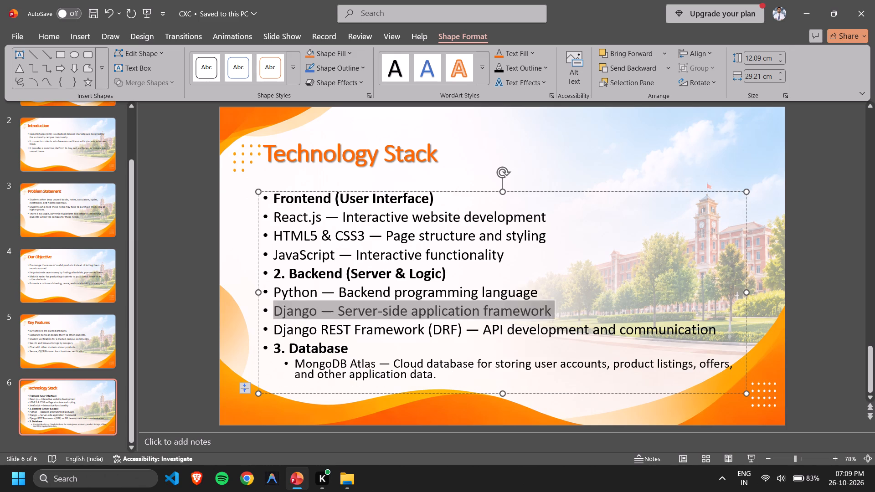
pyautogui.hotkey('shift', 'Up')
pyautogui.press('Down')
pyautogui.press('Up')
pyautogui.press('Up')
pyautogui.press('Down')
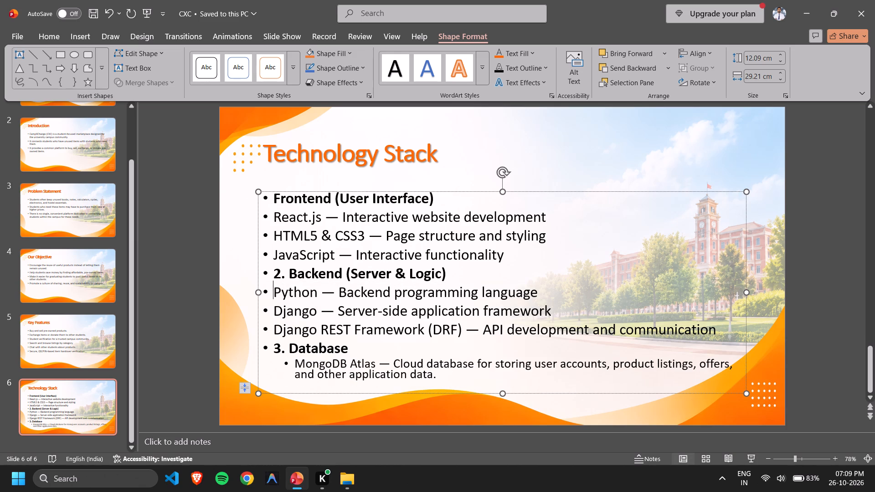
pyautogui.hotkey('shift', 'Down')
pyautogui.hotkey('shift', 'Down')
pyautogui.hotkey('shift', 'Down')
pyautogui.press('Tab')
# Indent the React.js, HTML5 & CSS3 and JavaScript lines as sub-bullets under "Frontend (User Interface)".
pyautogui.press('Up')
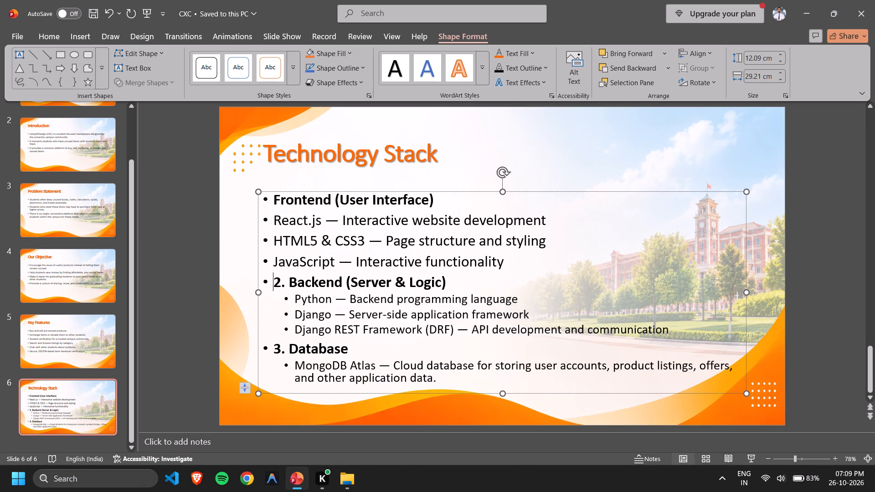
pyautogui.press('Up')
pyautogui.press('Up')
pyautogui.press('Up')
pyautogui.hotkey('shift', 'Down')
pyautogui.hotkey('shift', 'Down')
pyautogui.hotkey('shift', 'Down')
pyautogui.press('Tab')
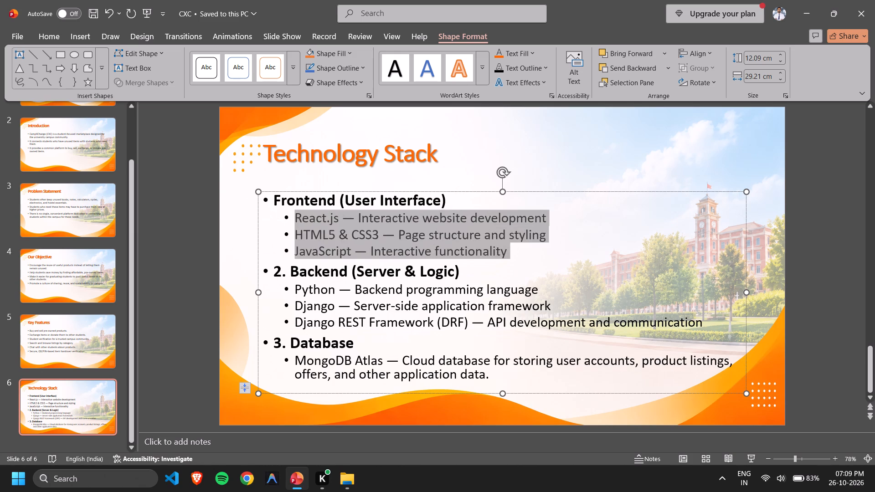
# Delete the dash and description from the React.js bullet, leaving only "React.js".
pyautogui.press('Down')
pyautogui.press('Down')
pyautogui.press('Up')
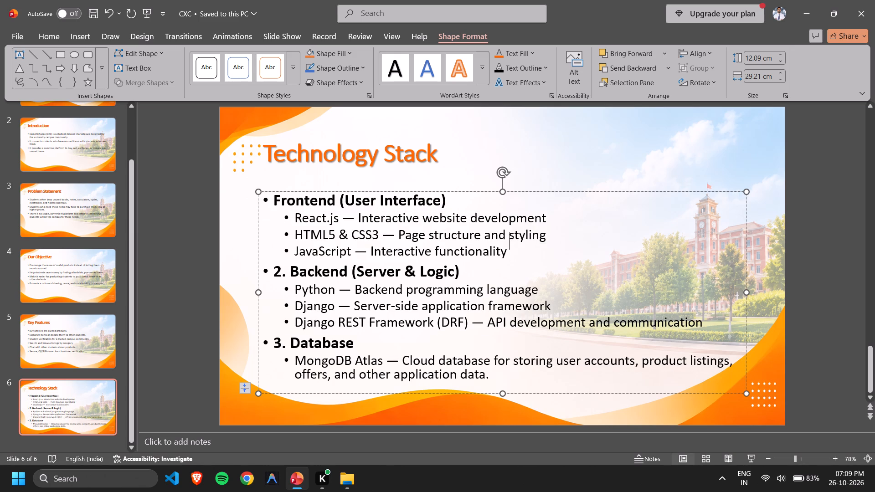
pyautogui.press('Up')
pyautogui.hotkey('ctrl', 'Right')
pyautogui.hotkey('ctrl', 'Right')
pyautogui.hotkey('ctrl', 'Left')
pyautogui.hotkey('ctrl', 'shift', 'Left')
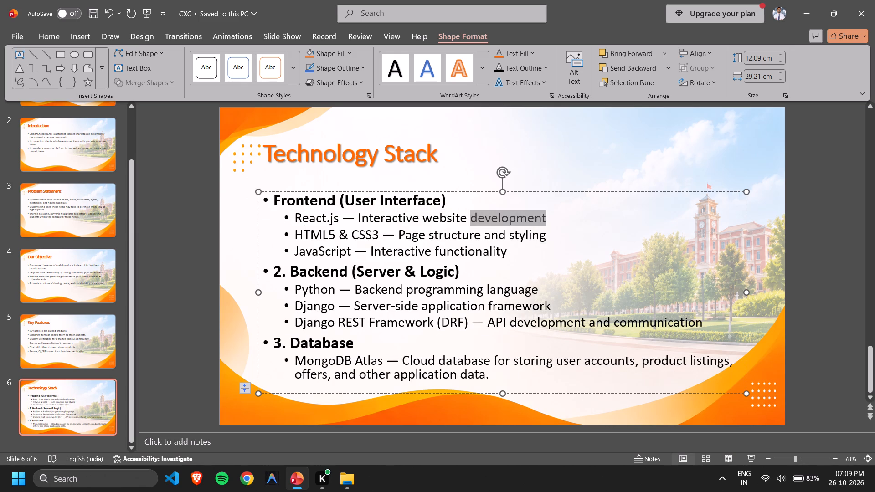
pyautogui.hotkey('ctrl', 'shift', 'Left')
pyautogui.hotkey('ctrl', 'shift', 'Left')
pyautogui.hotkey('ctrl', 'shift', 'Left')
pyautogui.press('BackSpace')
# Shorten the next frontend bullet to just "HTML5 & CSS3", keeping JavaScript on its own line.
pyautogui.press('Down')
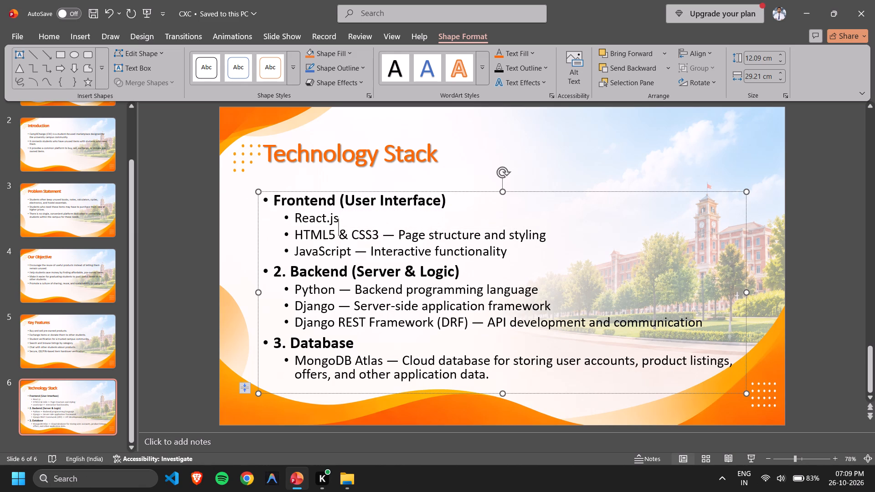
pyautogui.hotkey('ctrl', 'Right')
pyautogui.hotkey('ctrl', 'Right')
pyautogui.hotkey('ctrl', 'shift', 'Down')
pyautogui.press('BackSpace')
pyautogui.press('Return')
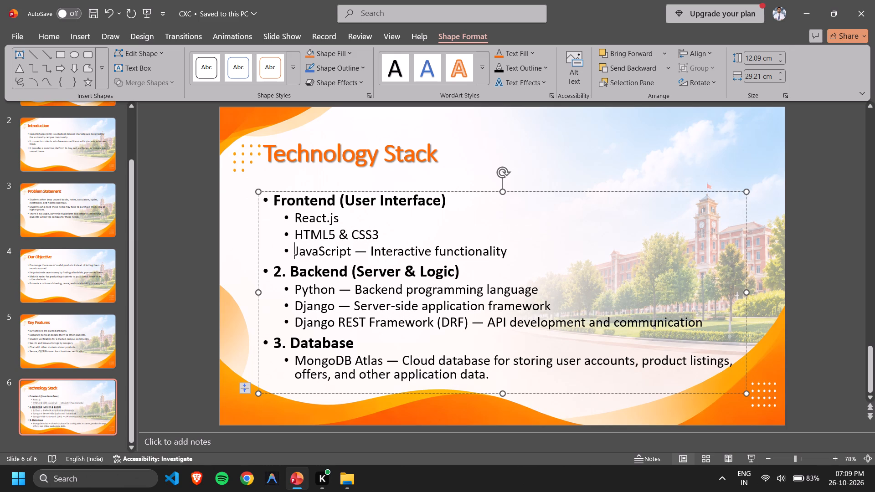
# Delete the dash and description from the JavaScript bullet, leaving only "JavaScript".
pyautogui.hotkey('ctrl', 'Right')
pyautogui.hotkey('ctrl', 'Right')
pyautogui.hotkey('ctrl', 'Left')
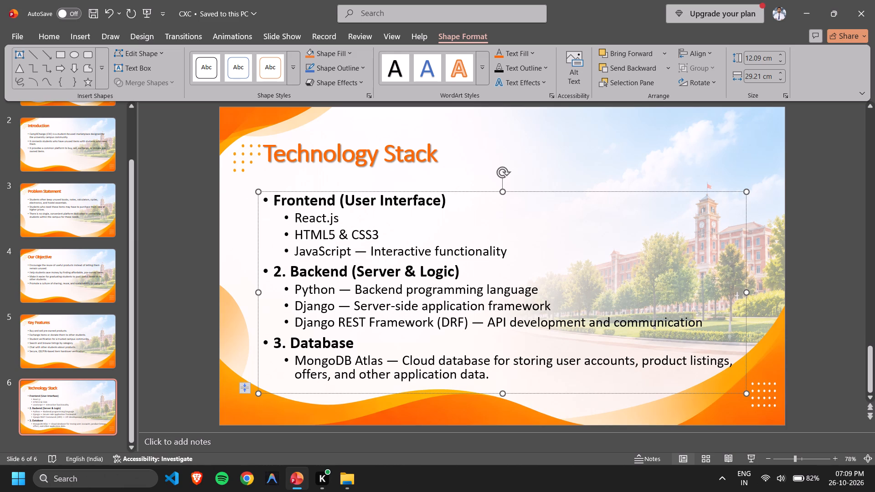
pyautogui.hotkey('ctrl', 'shift', 'Right')
pyautogui.hotkey('ctrl', 'shift', 'Right')
pyautogui.hotkey('ctrl', 'shift', 'Right')
pyautogui.press('BackSpace')
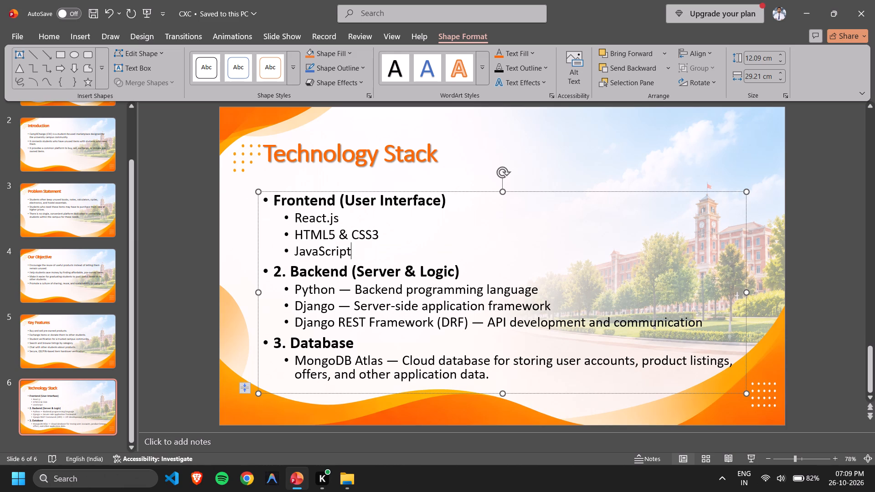
# Shorten the first backend bullet to just "Python", keeping Django on its own line.
pyautogui.press('Down')
pyautogui.press('Down')
pyautogui.press('Left')
pyautogui.hotkey('ctrl', 'shift', 'Down')
pyautogui.press('BackSpace')
pyautogui.press('Return')
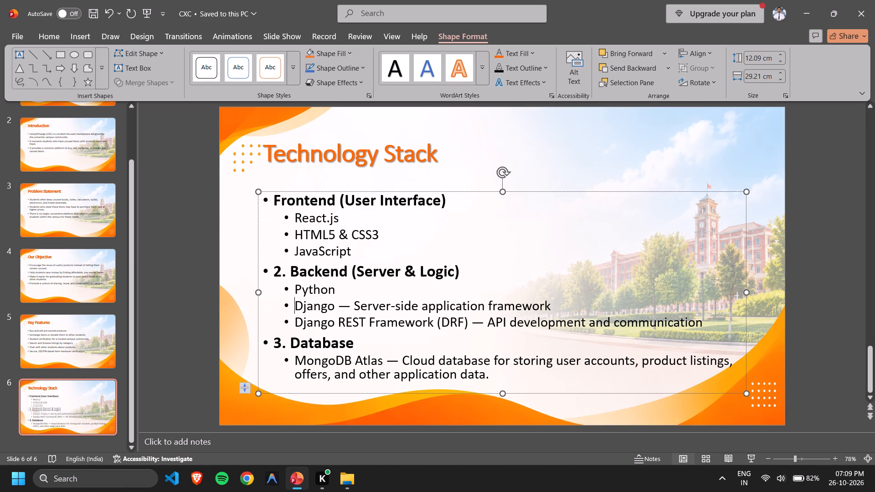
# Delete the dash and "Server-side application framework" description from the Django bullet.
pyautogui.press('Down')
pyautogui.press('Up')
pyautogui.hotkey('ctrl', 'Right')
pyautogui.hotkey('ctrl', 'Right')
pyautogui.hotkey('ctrl', 'Left')
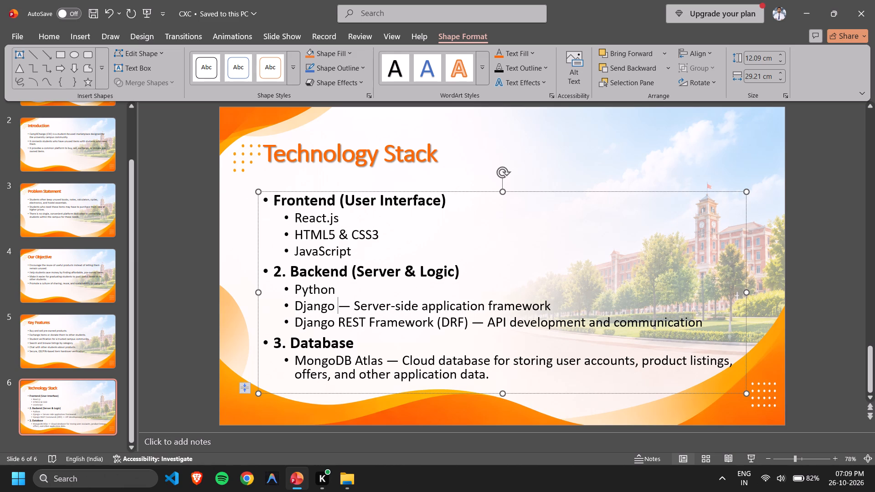
pyautogui.hotkey('ctrl', 'shift', 'Down')
pyautogui.hotkey('shift', 'Left')
pyautogui.press('BackSpace')
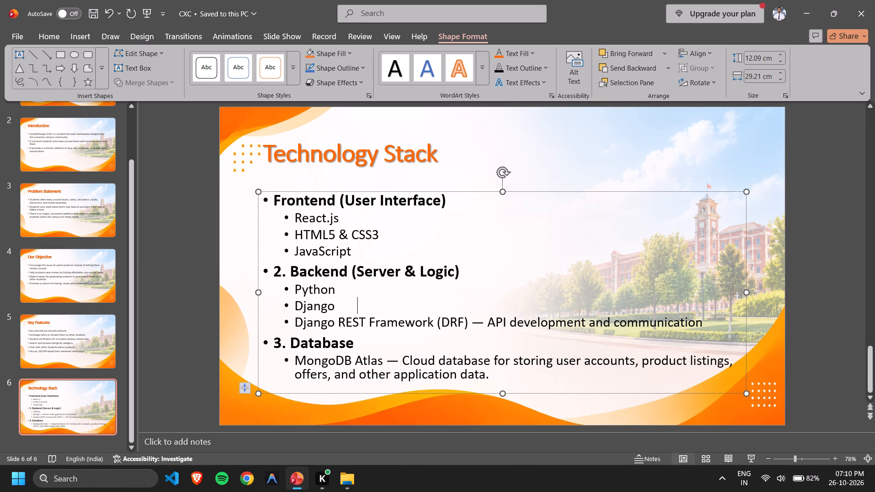
# Delete the Django REST Framework bullet and keep "3. Database" as a top-level heading on its own line.
pyautogui.press('Down')
pyautogui.press('Right')
pyautogui.press('Right')
pyautogui.hotkey('ctrl', 'Up')
pyautogui.press('Left')
pyautogui.hotkey('shift', 'Down')
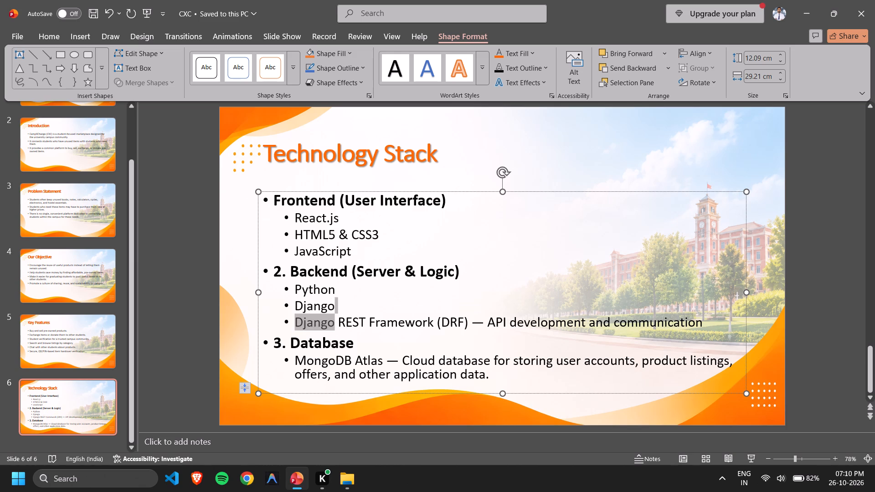
pyautogui.hotkey('ctrl', 'shift', 'Down')
pyautogui.press('BackSpace')
pyautogui.press('Return')
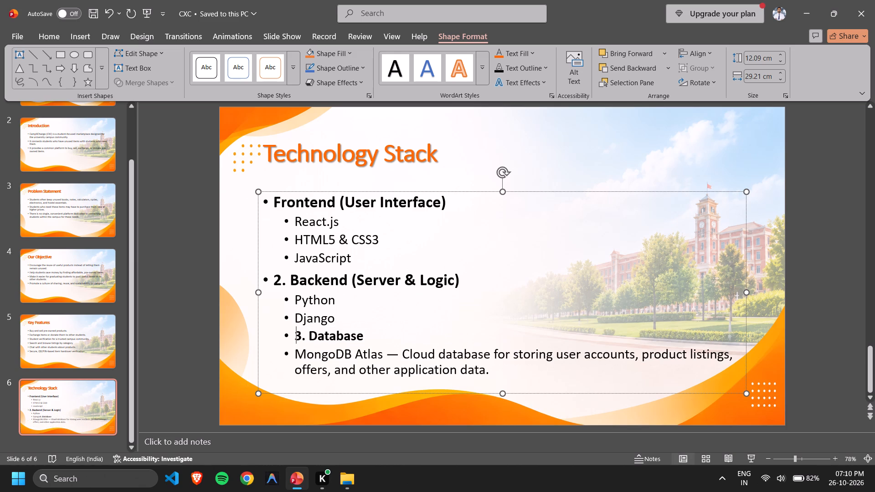
pyautogui.hotkey('shift', 'Tab')
# Remove the bullet symbols from the Database, Backend and Frontend headings.
pyautogui.press('BackSpace')
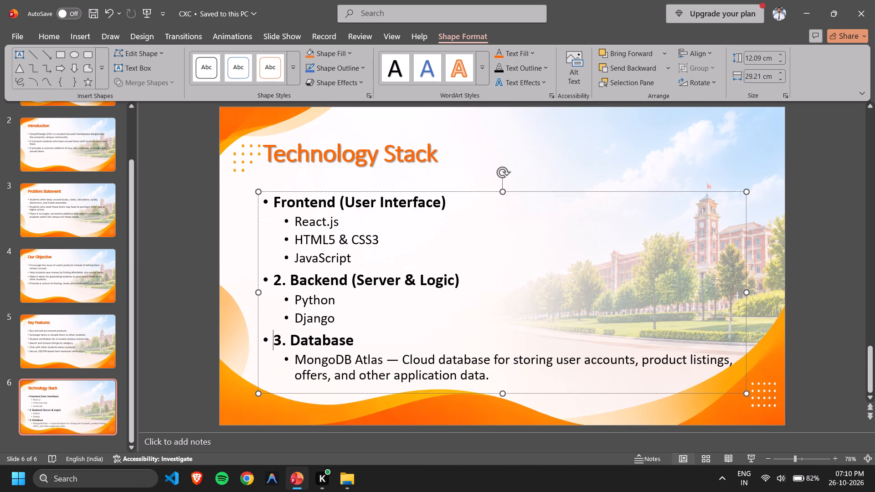
pyautogui.press('Up')
pyautogui.press('Up')
pyautogui.press('Up')
pyautogui.press('BackSpace')
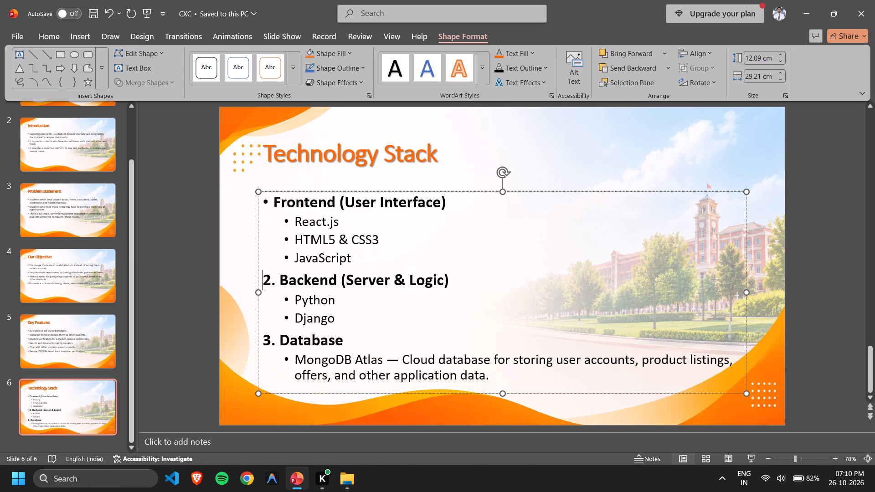
pyautogui.press('Up')
pyautogui.press('Up')
pyautogui.press('Up')
pyautogui.press('Up')
pyautogui.press('BackSpace')
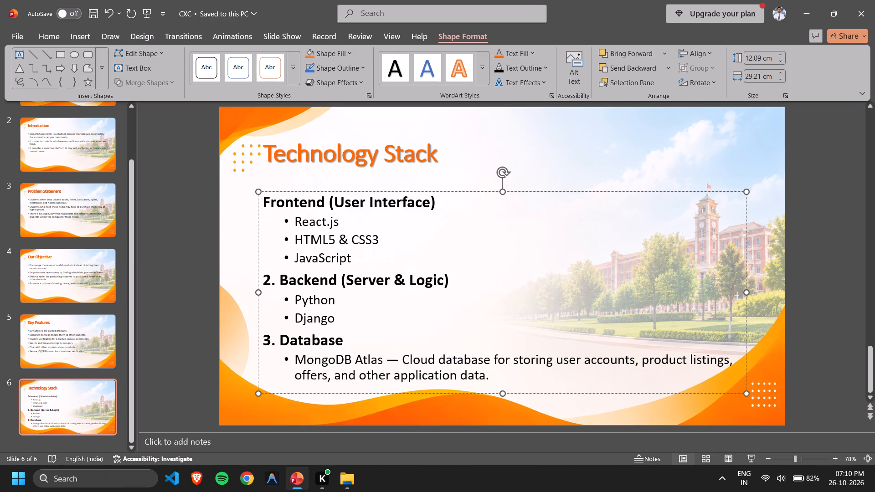
# Number the first heading by adding "1. " before "Frontend (User Interface)".
pyautogui.press('1')
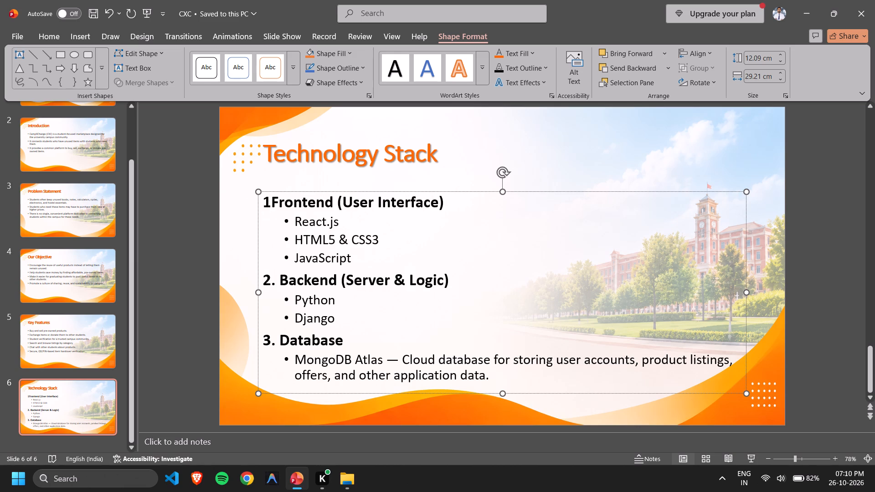
pyautogui.write('.')
pyautogui.press('space')
# Delete the dash and cloud database description from the MongoDB Atlas bullet, leaving only "MongoDB Atlas".
pyautogui.press('Down')
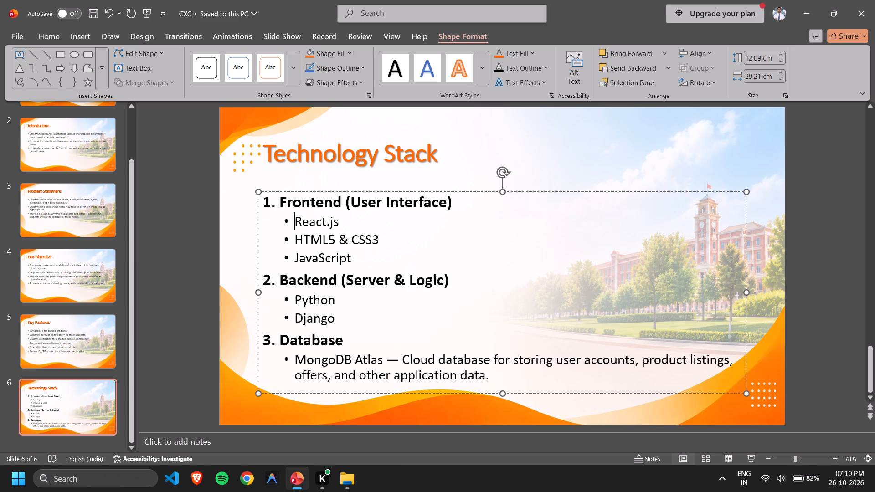
pyautogui.press('Down')
pyautogui.press('Down')
pyautogui.press('Down')
pyautogui.press('Down')
pyautogui.press('Down')
pyautogui.press('Down')
pyautogui.press('Down')
pyautogui.hotkey('ctrl', 'Right')
pyautogui.hotkey('ctrl', 'Right')
pyautogui.hotkey('ctrl', 'Right')
pyautogui.press('Left')
pyautogui.press('Left')
pyautogui.press('Left')
pyautogui.hotkey('ctrl', 'shift', 'Down')
pyautogui.press('BackSpace')
# Save the presentation.
pyautogui.hotkey('ctrl', 's')
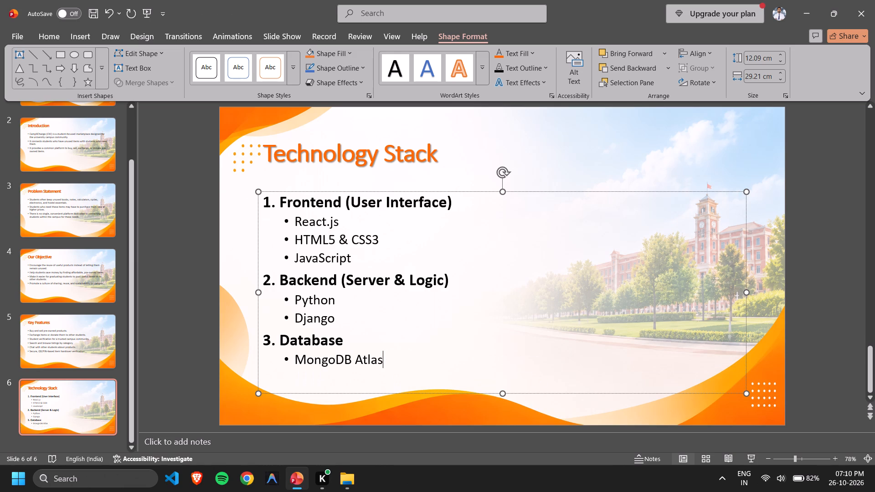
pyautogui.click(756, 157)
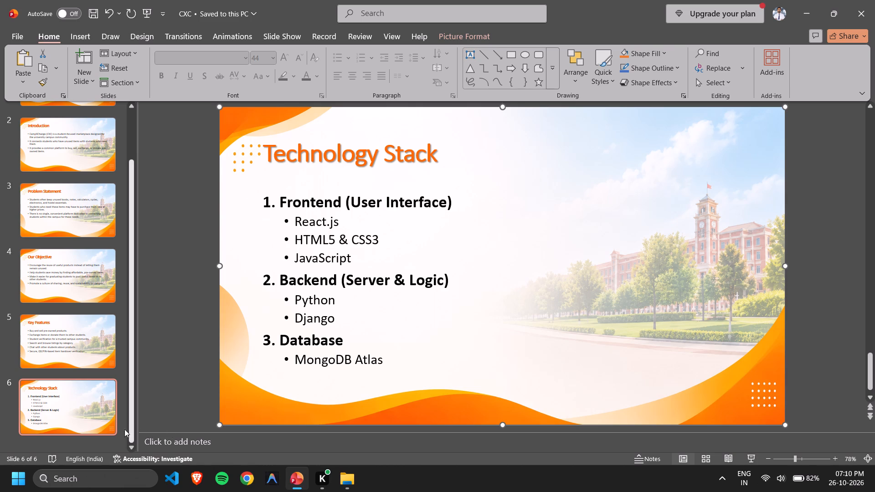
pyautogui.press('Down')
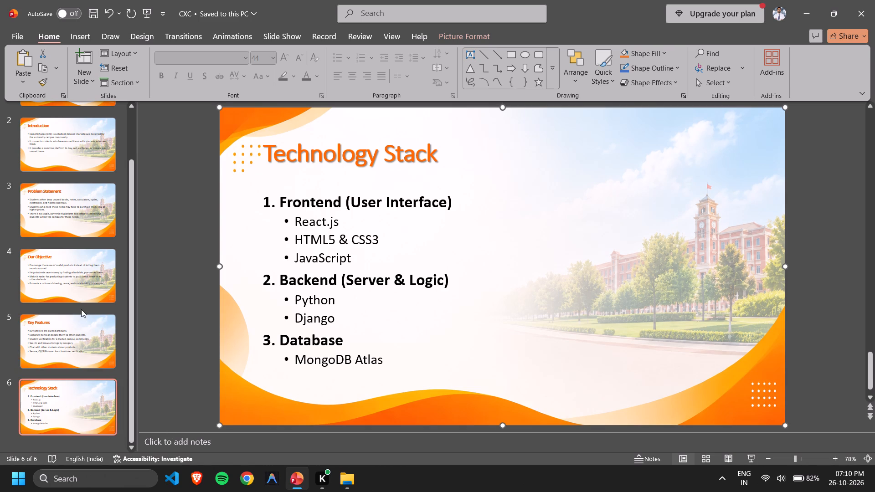
# Copy the CXC logo from the title slide to the Introduction slide's upper-right corner and shrink it to 2.6 cm high by 6.36 cm wide.
pyautogui.scroll(5, 81, 309)
pyautogui.click(88, 128)
pyautogui.click(498, 164)
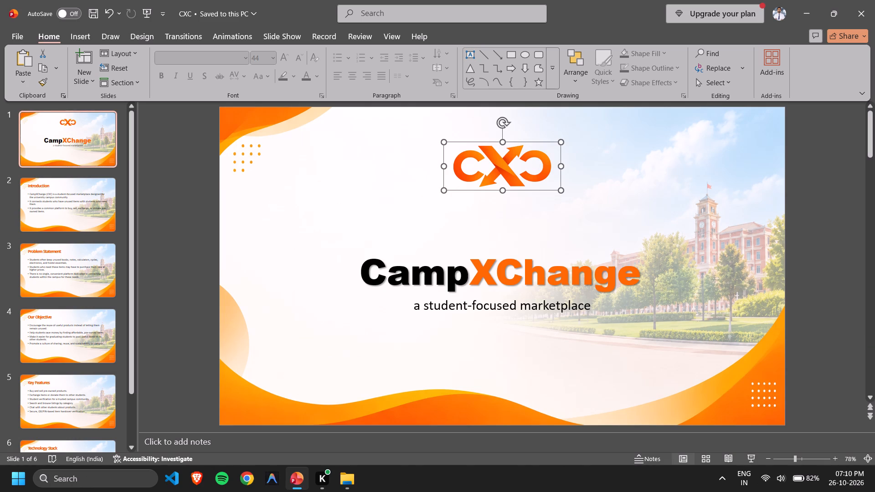
pyautogui.hotkey('ctrl', 'c')
pyautogui.click(104, 215)
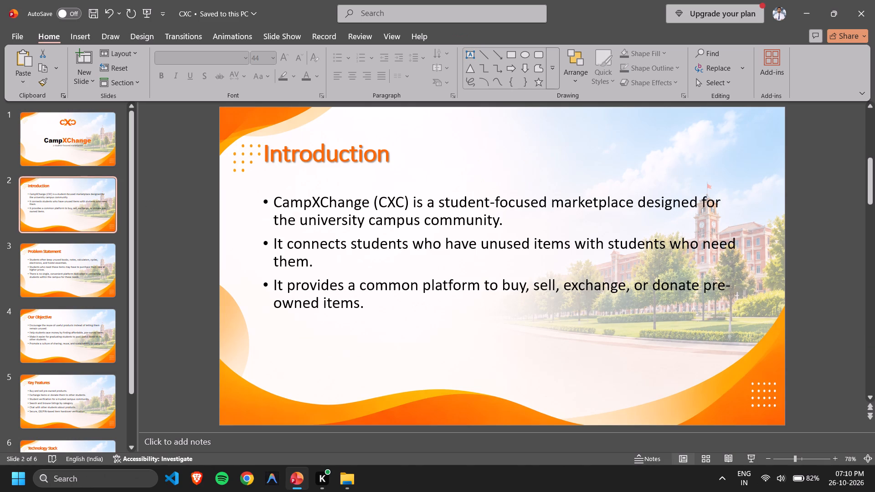
pyautogui.hotkey('ctrl', 'v')
pyautogui.moveTo(511, 165); pyautogui.dragTo(741, 134)
pyautogui.hotkey('shift', 'Down')
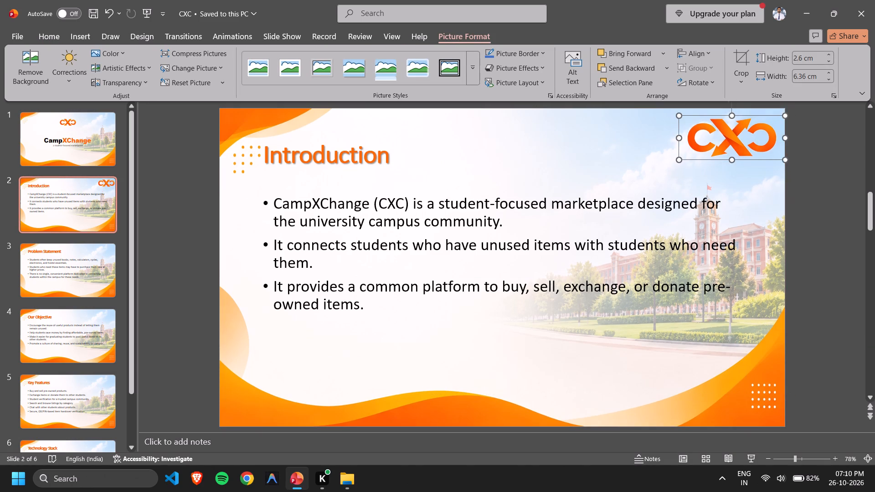
# Shrink the Introduction slide's CXC logo to 1.47 cm high by 3.59 cm wide and move it closer to the slide's upper-right corner.
pyautogui.hotkey('shift', 'Down')
pyautogui.hotkey('shift', 'Down')
pyautogui.hotkey('shift', 'Down')
pyautogui.hotkey('shift', 'Down')
pyautogui.hotkey('shift', 'Down')
pyautogui.hotkey('shift', 'Down')
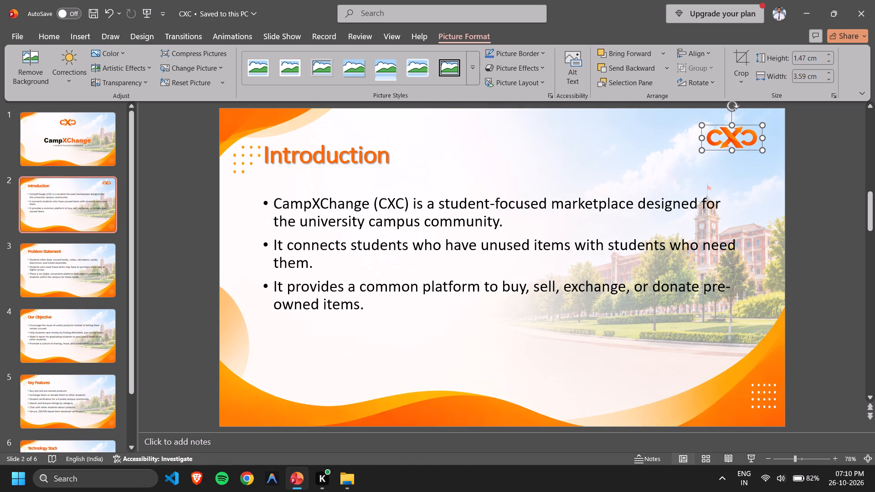
pyautogui.moveTo(732, 140); pyautogui.dragTo(754, 129)
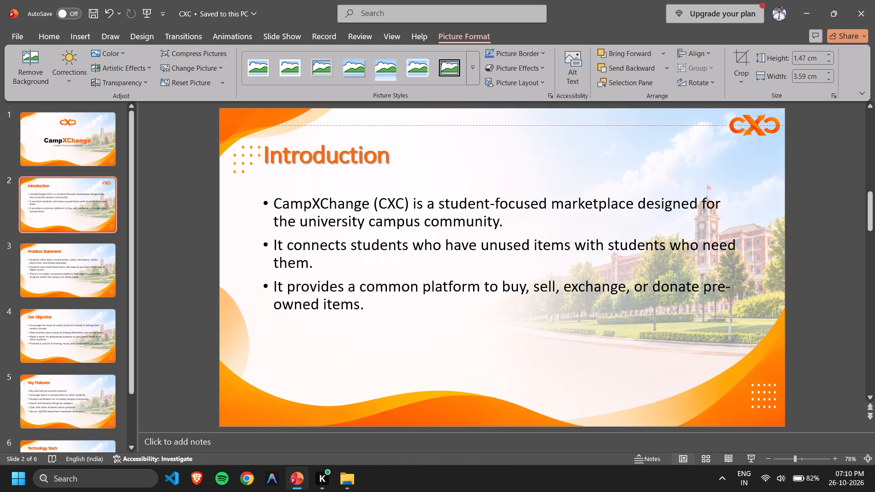
pyautogui.moveTo(754, 129); pyautogui.dragTo(751, 131)
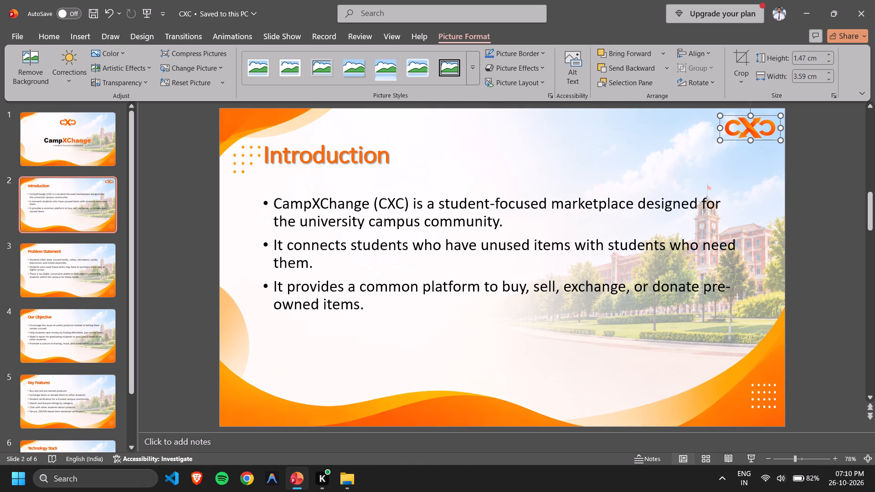
# Copy the resized CXC logo to the same corner of the Problem Statement, Our Objective, Key Features and Technology Stack slides.
pyautogui.hotkey('ctrl', 'c')
pyautogui.click(811, 169)
pyautogui.press('Down')
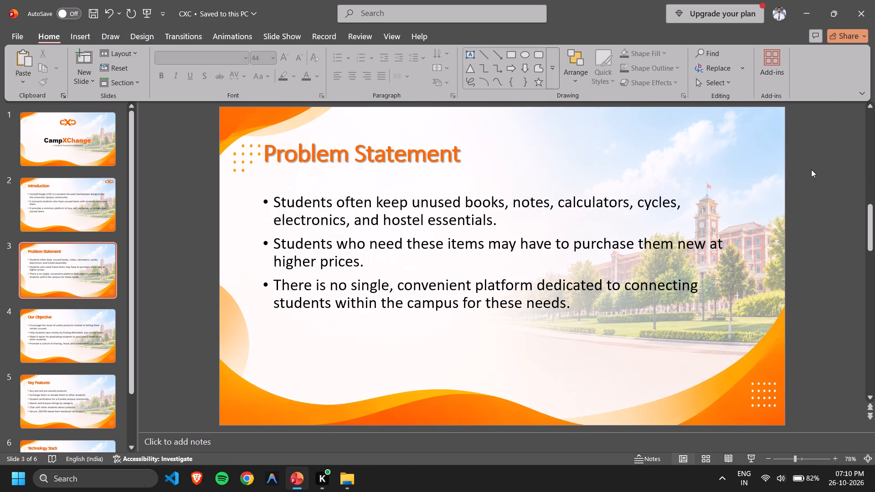
pyautogui.hotkey('ctrl', 'v')
pyautogui.press('Down')
pyautogui.press('Up')
pyautogui.click(811, 169)
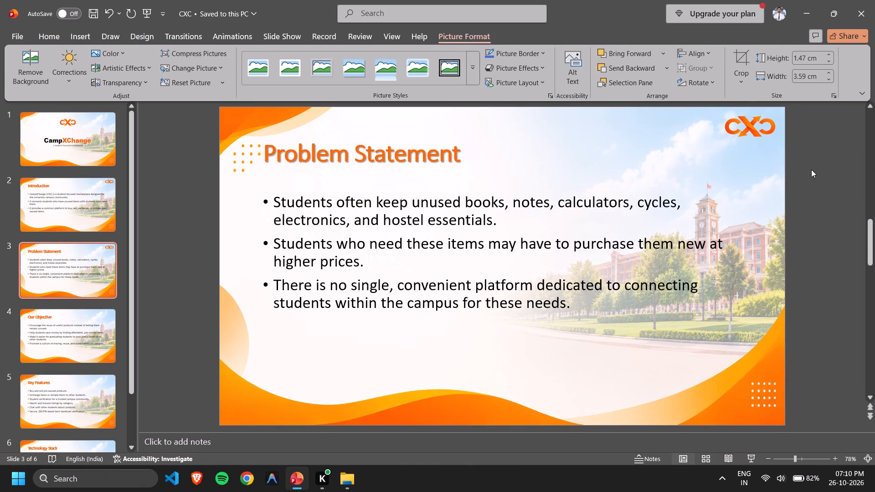
pyautogui.press('Down')
pyautogui.hotkey('ctrl', 'v')
pyautogui.click(811, 169)
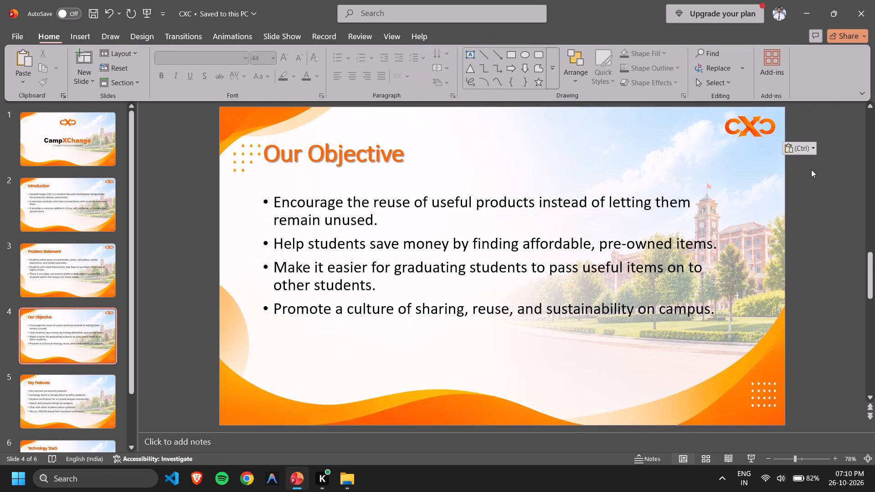
pyautogui.press('Down')
pyautogui.hotkey('ctrl', 'v')
pyautogui.click(811, 169)
pyautogui.press('Down')
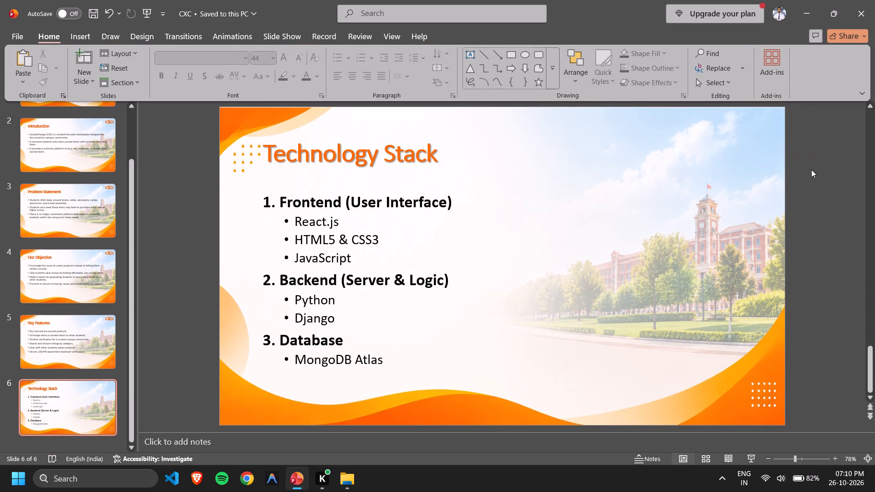
pyautogui.hotkey('ctrl', 'v')
pyautogui.click(811, 169)
pyautogui.press('Down')
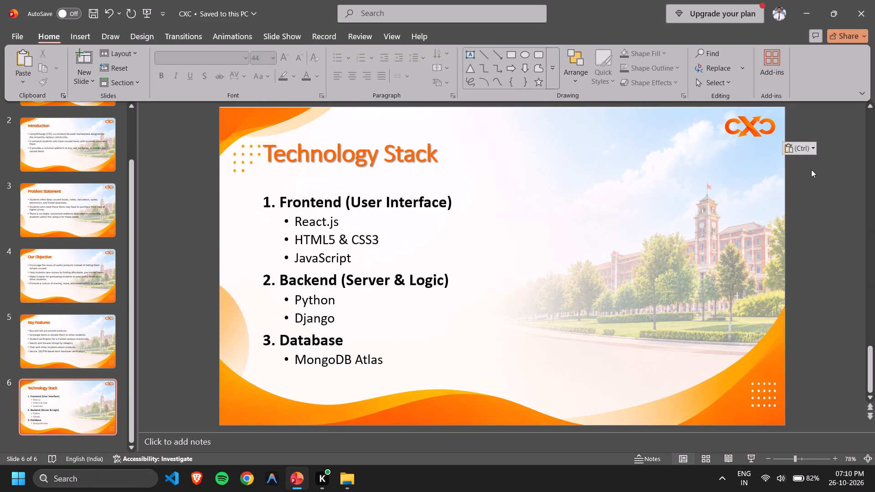
# Make four copies of the Technology Stack slide after slide 6 and open the first copy, slide 7.
pyautogui.click(67, 403)
pyautogui.hotkey('ctrl', 'c')
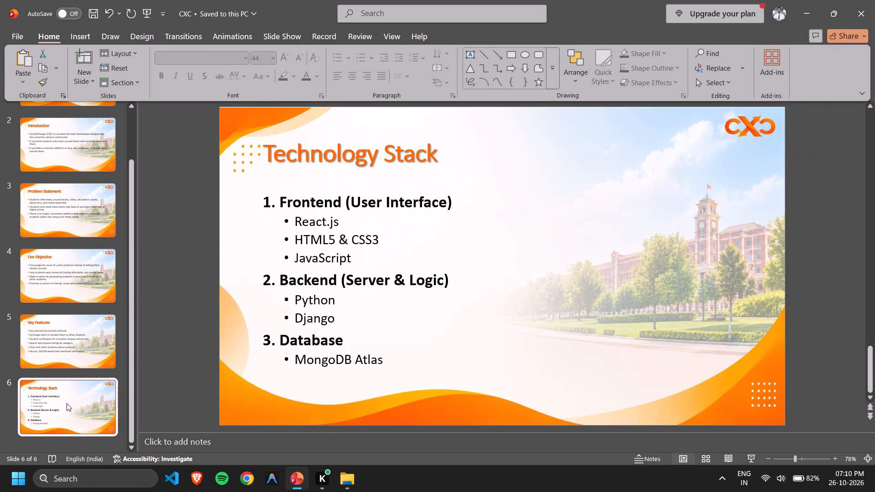
pyautogui.hotkey('ctrl', 'v')
pyautogui.hotkey('ctrl', 'v')
pyautogui.hotkey('ctrl', 'v')
pyautogui.hotkey('ctrl', 'v')
pyautogui.click(68, 209)
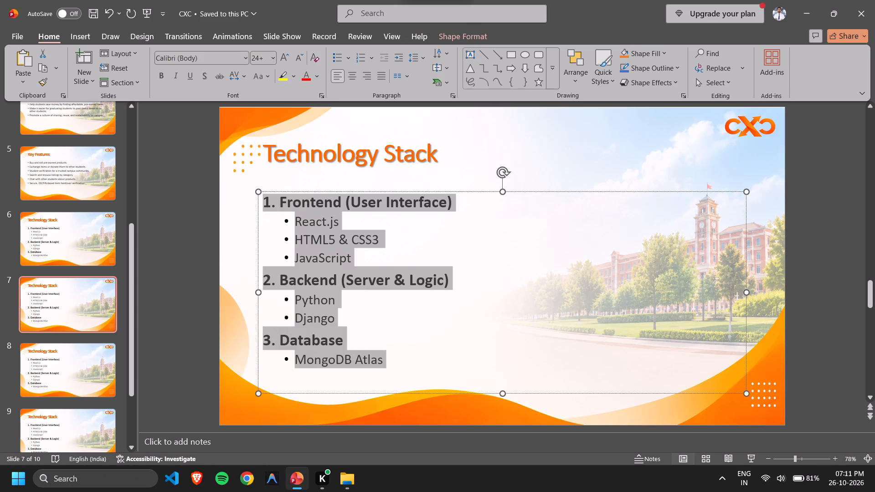
pyautogui.hotkey('ctrl', 'v')
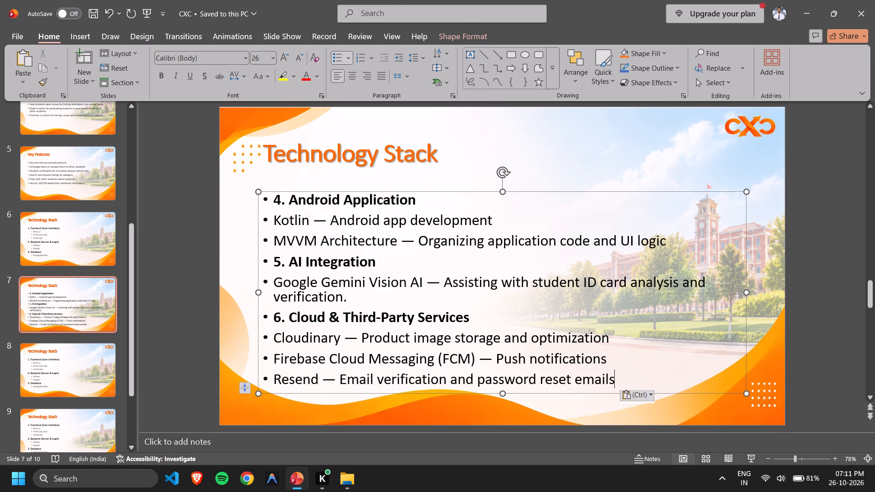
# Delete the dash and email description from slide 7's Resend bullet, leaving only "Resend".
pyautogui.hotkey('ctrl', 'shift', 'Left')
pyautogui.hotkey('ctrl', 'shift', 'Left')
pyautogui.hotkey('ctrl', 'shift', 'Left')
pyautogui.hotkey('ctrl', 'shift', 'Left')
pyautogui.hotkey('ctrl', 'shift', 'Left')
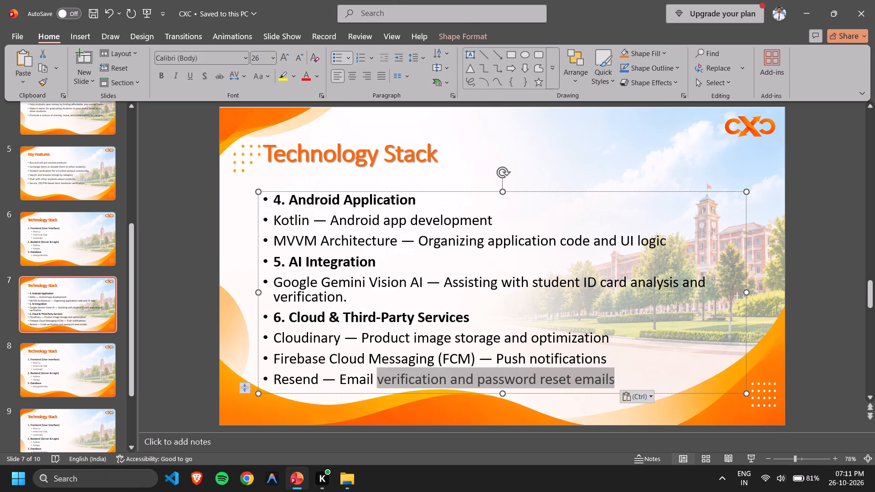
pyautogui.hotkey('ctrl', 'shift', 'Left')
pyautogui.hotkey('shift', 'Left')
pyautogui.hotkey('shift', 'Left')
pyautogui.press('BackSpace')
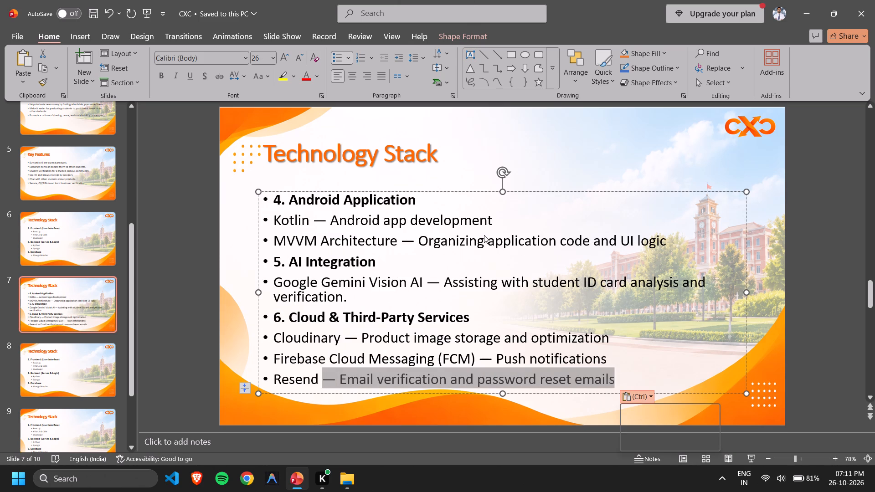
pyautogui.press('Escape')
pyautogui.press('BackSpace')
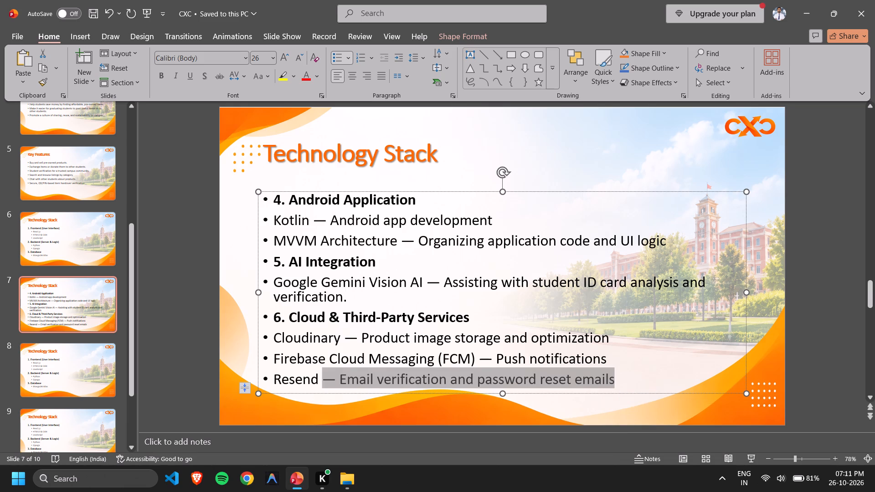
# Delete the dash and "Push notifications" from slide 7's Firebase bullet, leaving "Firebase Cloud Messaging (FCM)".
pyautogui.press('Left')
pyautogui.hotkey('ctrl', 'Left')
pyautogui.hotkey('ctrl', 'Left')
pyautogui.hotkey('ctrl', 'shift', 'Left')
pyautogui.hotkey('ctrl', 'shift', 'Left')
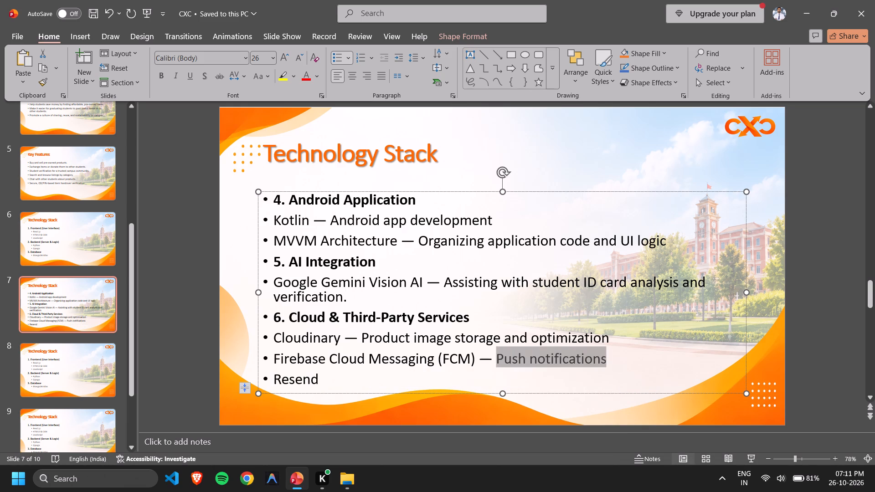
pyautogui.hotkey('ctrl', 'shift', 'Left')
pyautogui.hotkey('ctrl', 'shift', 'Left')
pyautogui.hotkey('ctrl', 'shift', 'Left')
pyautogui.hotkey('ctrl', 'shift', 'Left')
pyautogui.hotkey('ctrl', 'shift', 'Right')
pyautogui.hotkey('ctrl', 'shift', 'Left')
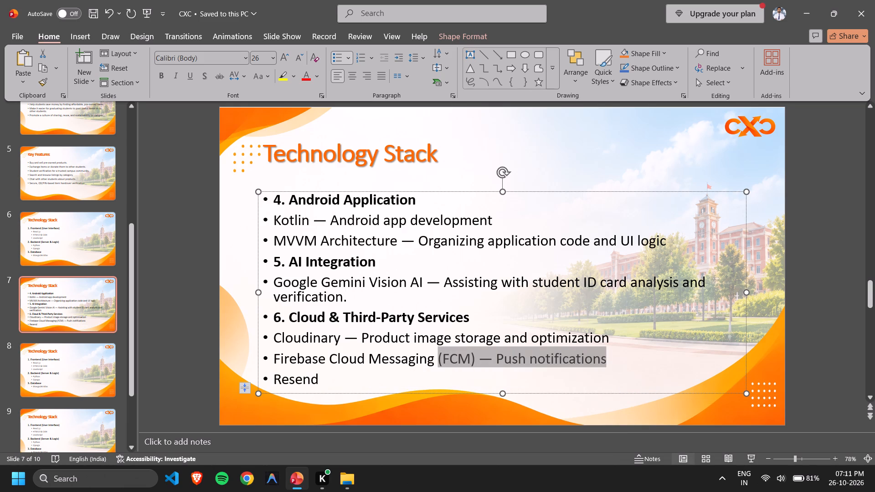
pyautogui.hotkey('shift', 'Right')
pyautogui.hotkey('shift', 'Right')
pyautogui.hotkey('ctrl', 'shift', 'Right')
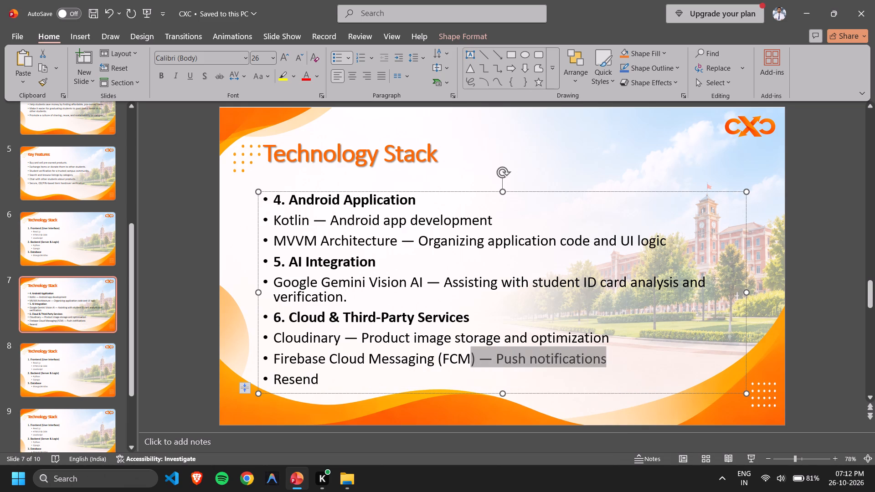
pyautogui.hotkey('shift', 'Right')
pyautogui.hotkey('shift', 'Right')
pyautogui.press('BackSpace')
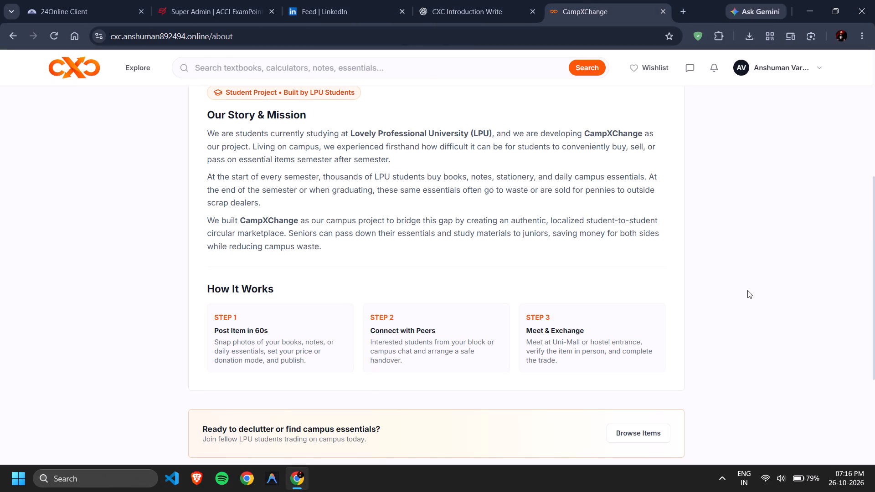
pyautogui.press('F11')
pyautogui.scroll(15, 747, 290)
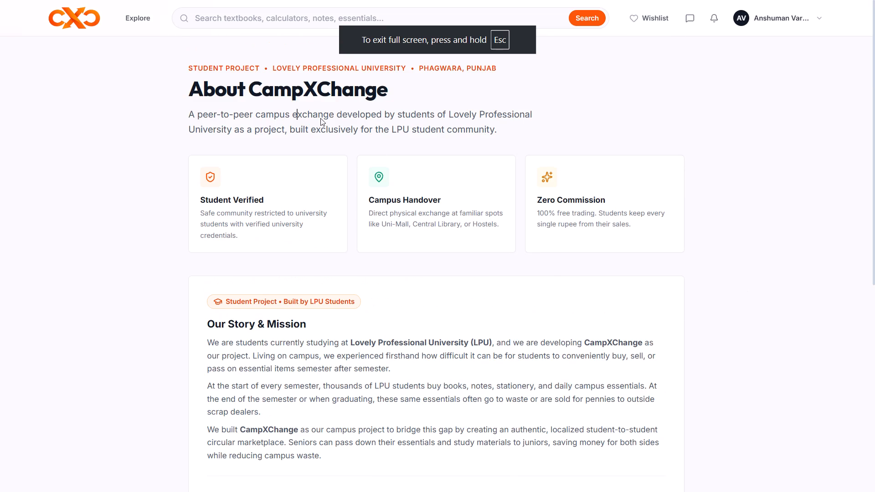
pyautogui.click(93, 19)
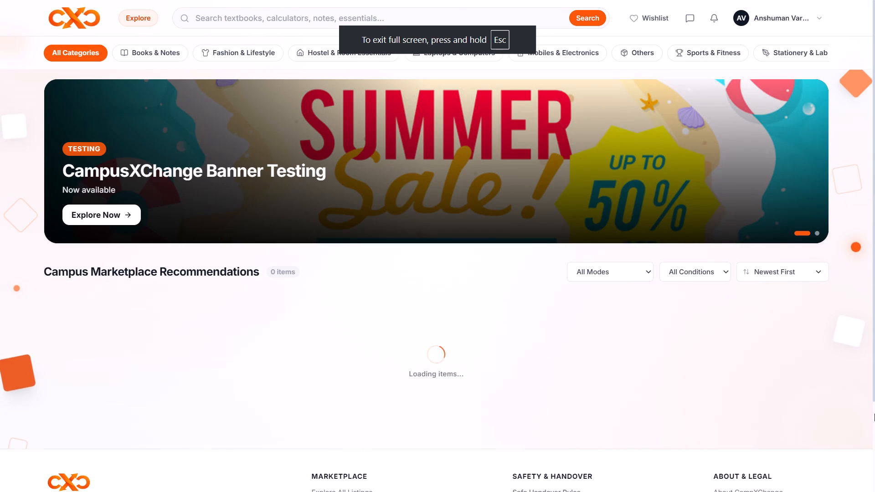
pyautogui.scroll(3, 874, 401)
pyautogui.hscroll(1, 874, 401)
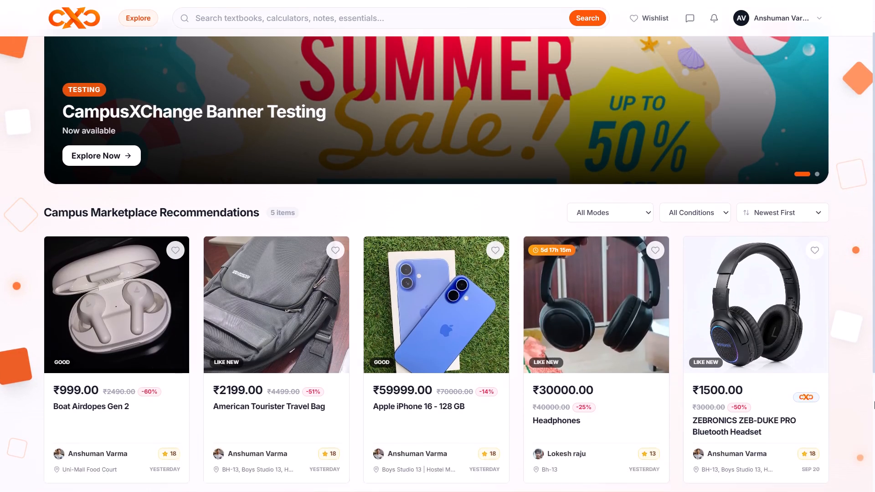
pyautogui.hscroll(1, 874, 401)
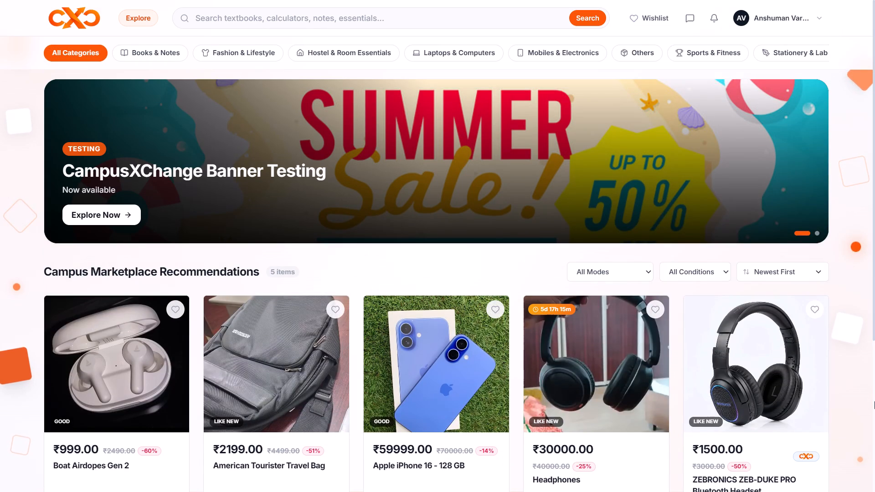
pyautogui.press('ctrl+Print')
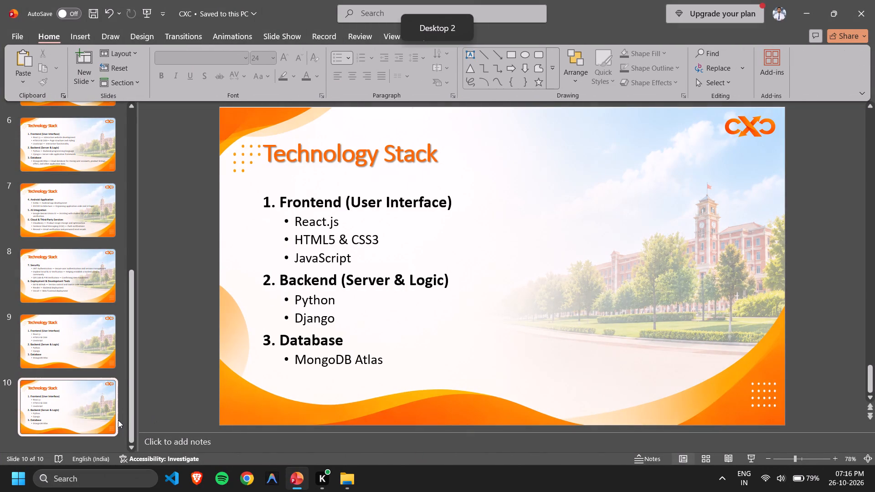
# In PowerPoint, replace slide 9's body text with the captured CampXChange home page screenshot.
pyautogui.press('Down')
pyautogui.click(71, 354)
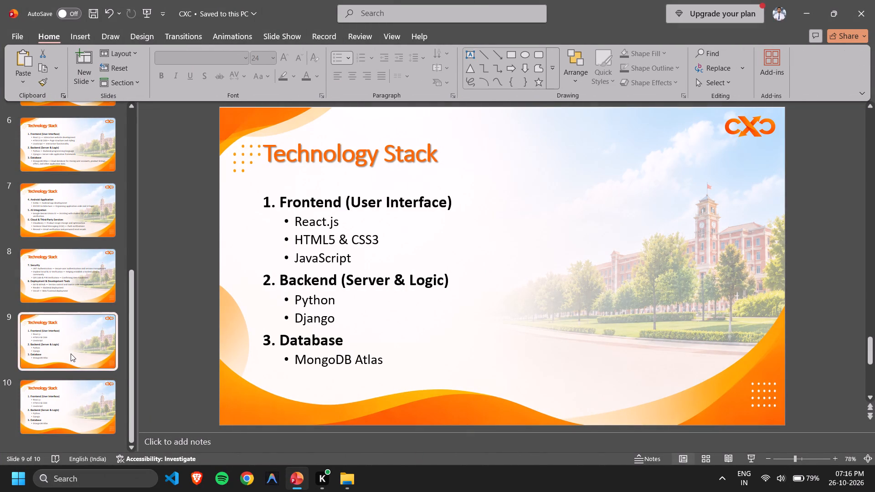
pyautogui.click(69, 294)
pyautogui.click(79, 356)
pyautogui.click(355, 258)
pyautogui.hotkey('ctrl', 'a')
pyautogui.press('BackSpace')
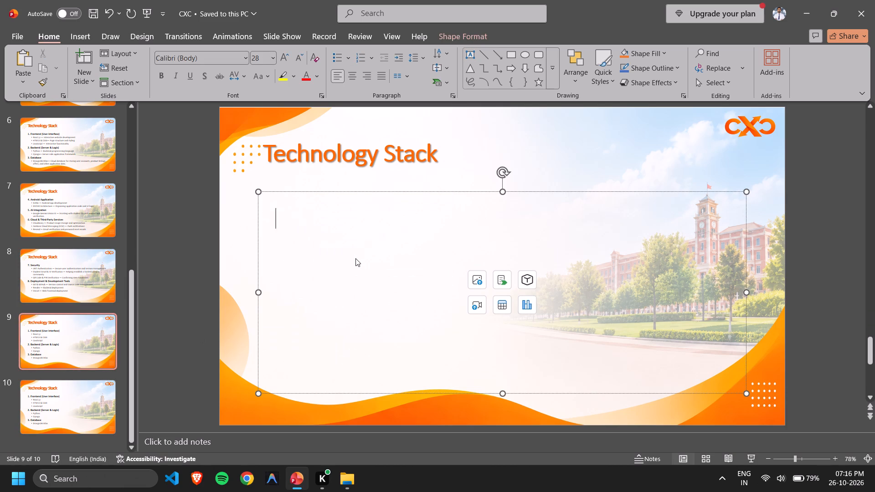
pyautogui.hotkey('ctrl', 'v')
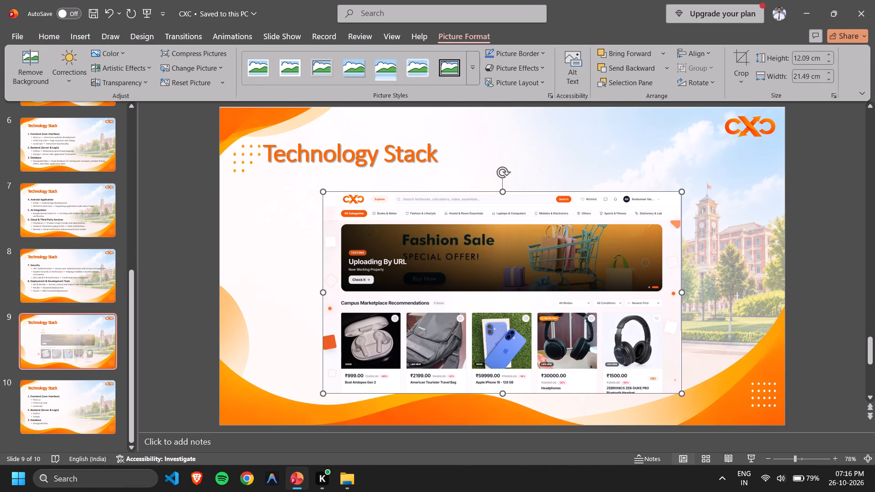
# Enlarge the home page screenshot on slide 9 to 14.63 cm high and 26 cm wide.
pyautogui.hotkey('shift', 'Up')
pyautogui.hotkey('shift', 'Up')
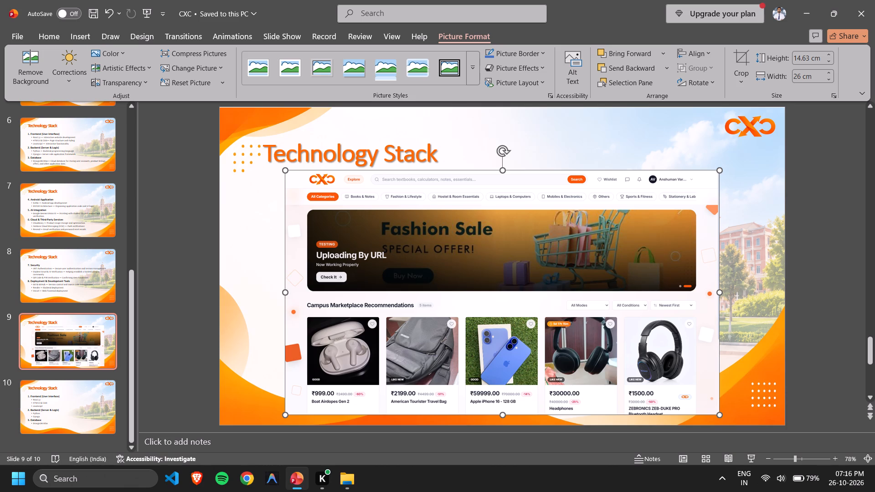
pyautogui.click(849, 254)
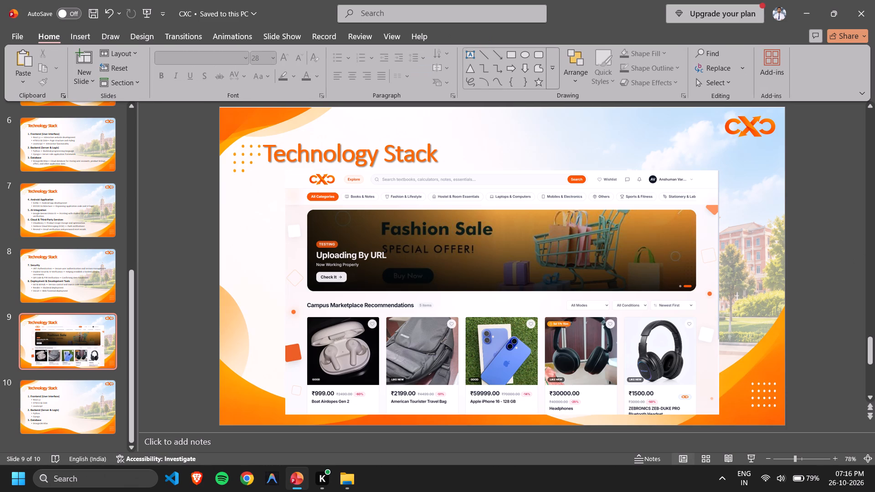
# Delete the "Technology Stack" title and its empty title placeholder from slide 9.
pyautogui.click(415, 159)
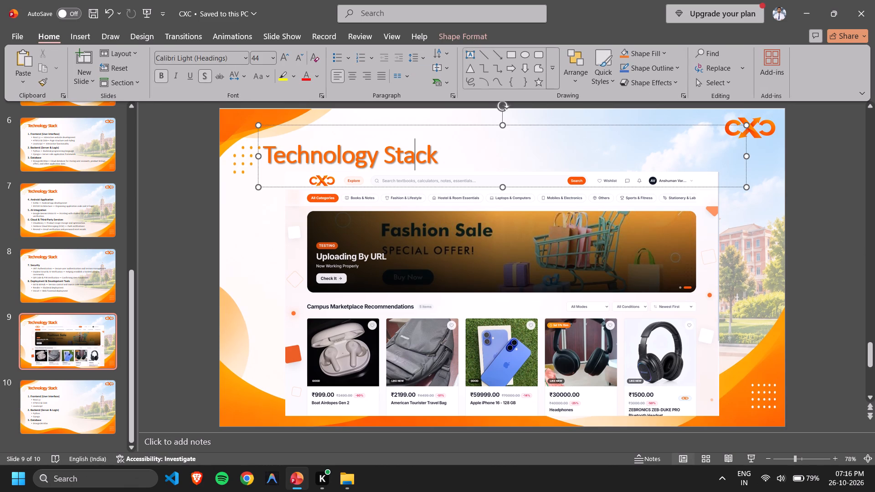
pyautogui.click(480, 125)
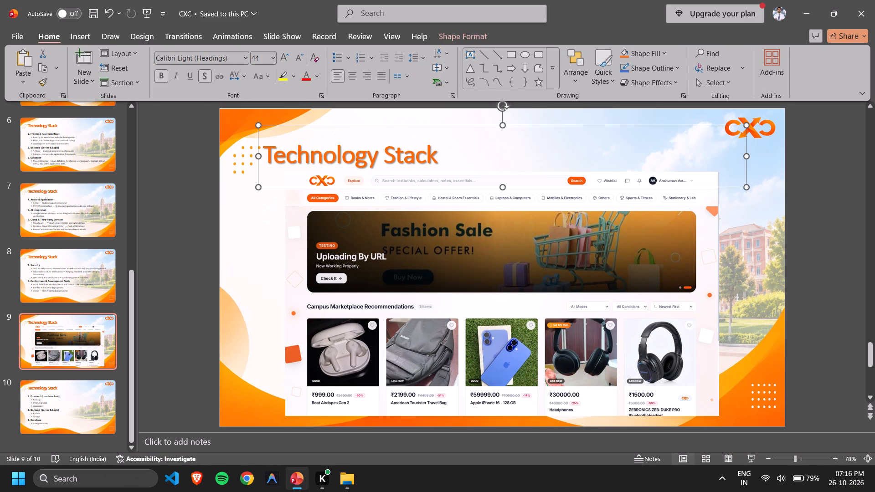
pyautogui.press('Delete')
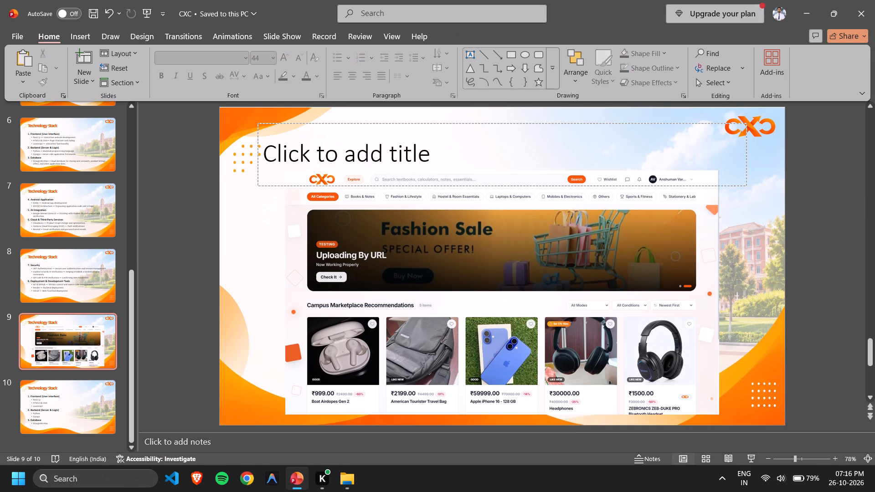
pyautogui.click(507, 126)
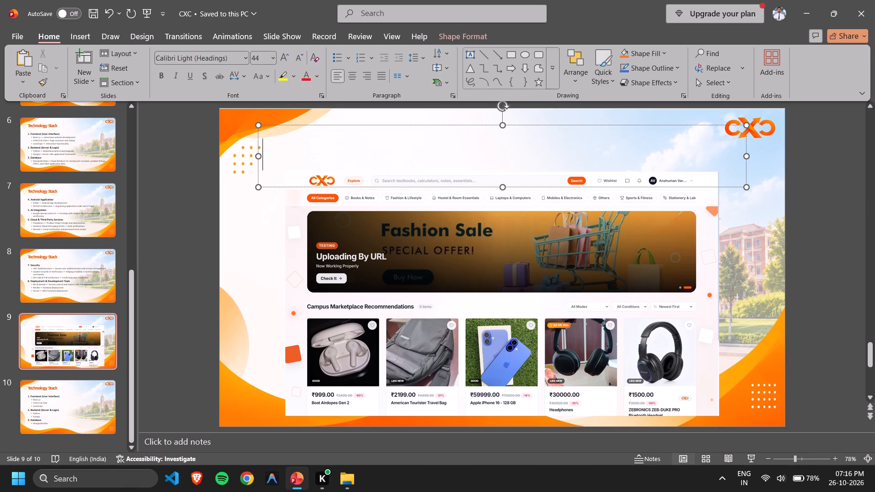
pyautogui.click(510, 126)
pyautogui.press('Delete')
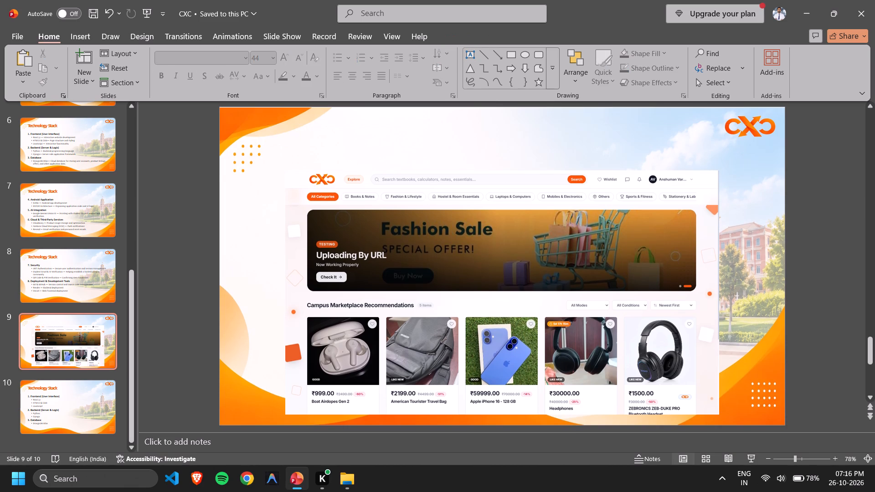
# Enlarge the home page screenshot on slide 9 one increment further and shift it slightly upward.
pyautogui.click(512, 237)
pyautogui.hotkey('shift', 'Up')
pyautogui.moveTo(512, 237); pyautogui.dragTo(512, 235)
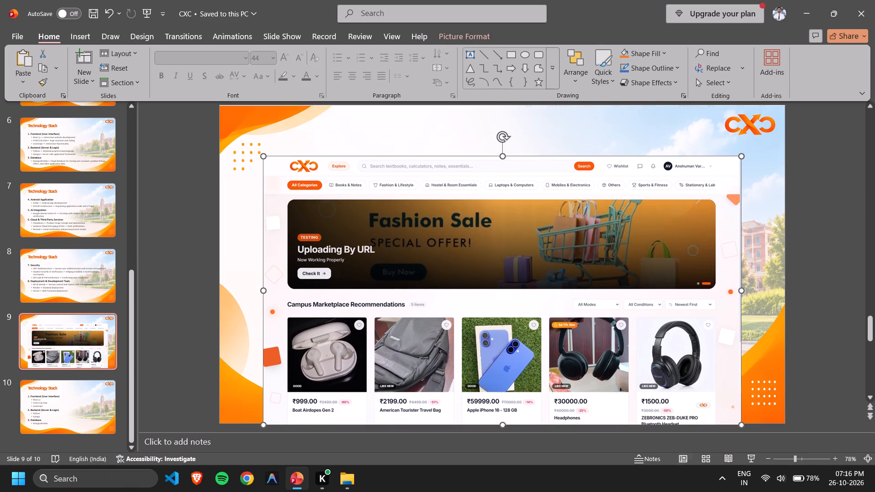
# Move the home page screenshot on slide 9 upward to near the slide's vertical centre and save the presentation.
pyautogui.moveTo(512, 235); pyautogui.dragTo(511, 211)
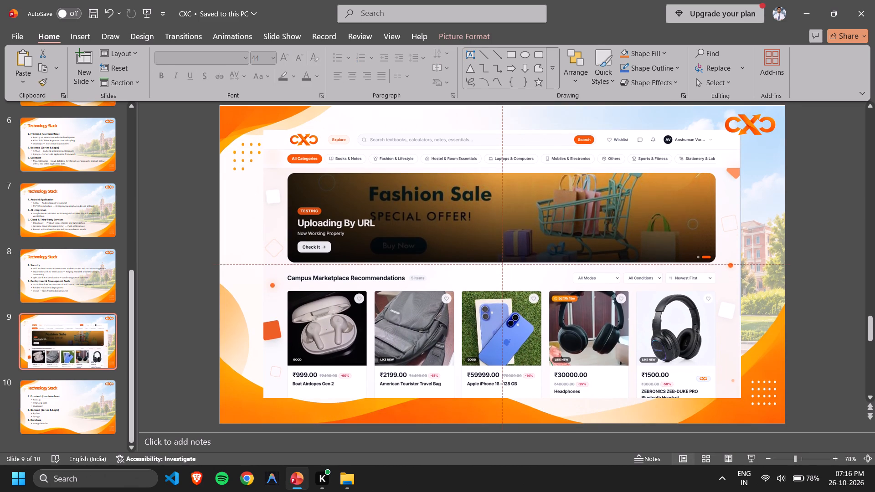
pyautogui.moveTo(511, 211); pyautogui.dragTo(511, 219)
pyautogui.click(862, 243)
pyautogui.hotkey('ctrl', 's')
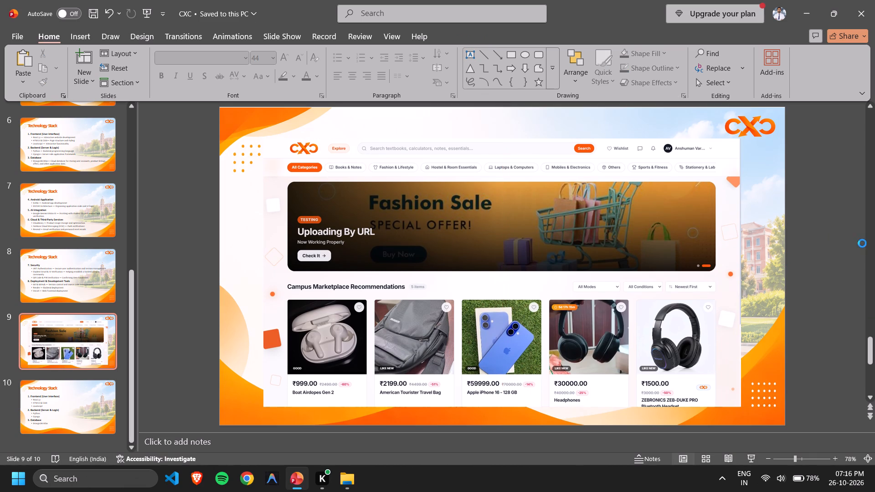
# Delete slide 10, the leftover "Technology Stack" slide at the end of the deck.
pyautogui.click(87, 389)
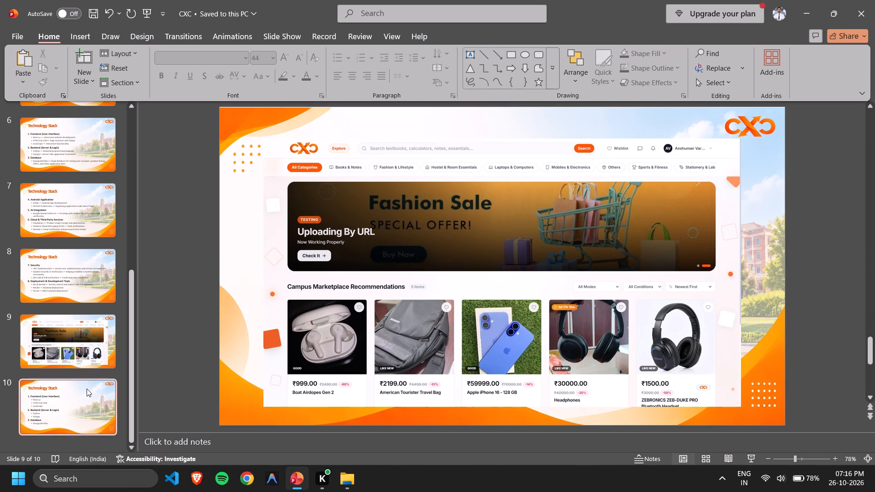
pyautogui.press('Delete')
# Duplicate the home page screenshot slide 9 by copying it and pasting four copies after it.
pyautogui.click(81, 413)
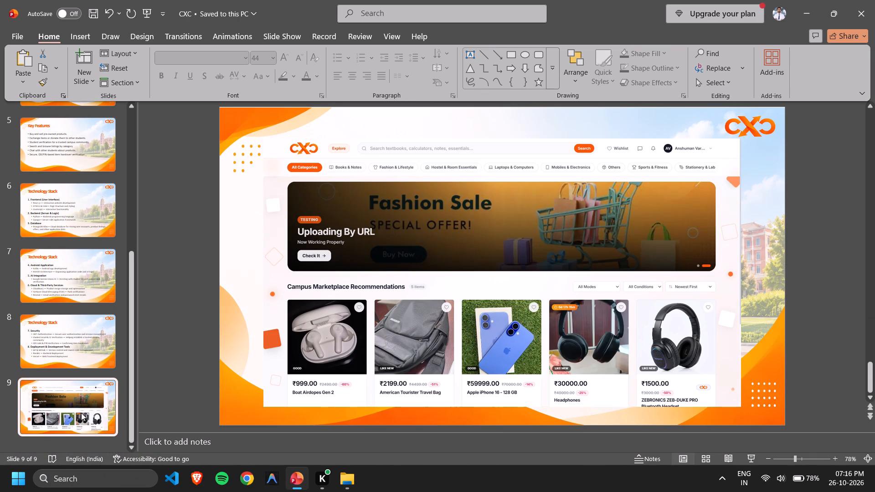
pyautogui.hotkey('ctrl', 'c')
pyautogui.hotkey('ctrl', 'v')
pyautogui.hotkey('ctrl', 'v')
pyautogui.hotkey('ctrl', 'v')
pyautogui.hotkey('ctrl', 'v')
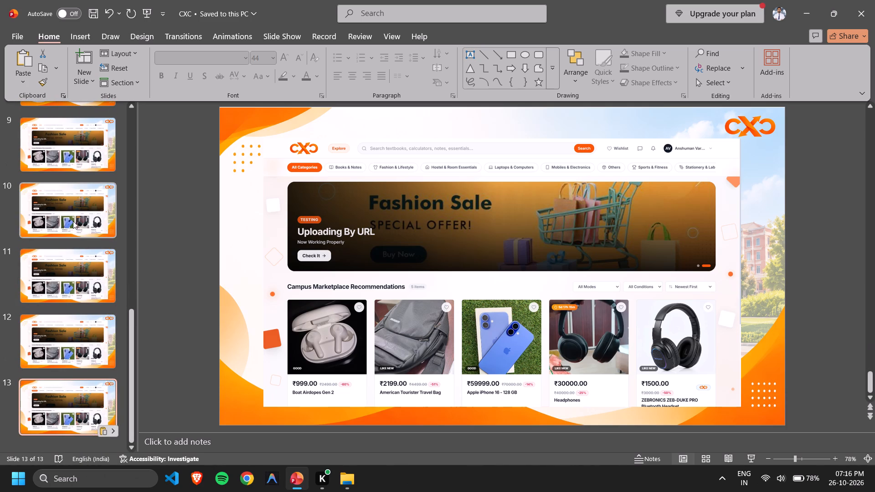
# Select slide 10, switch to the CampXChange site in Chrome, and look over the home page and saved wishlist.
pyautogui.click(72, 218)
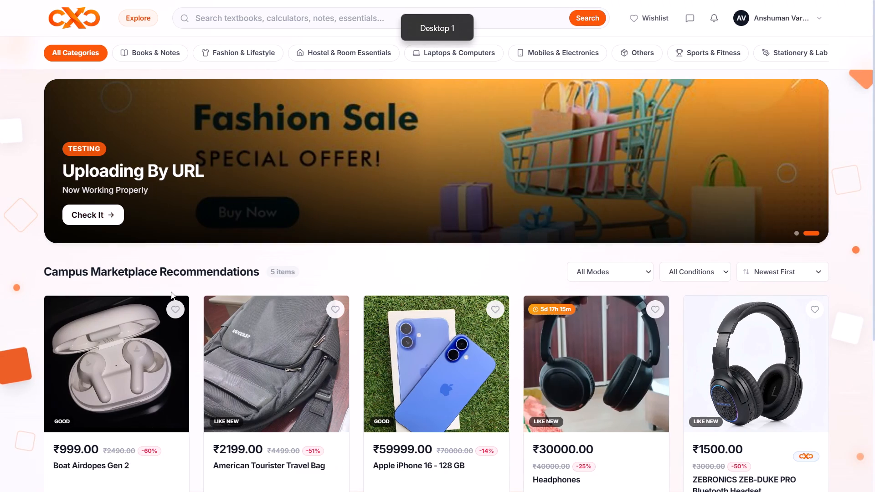
pyautogui.scroll(-7, 171, 292)
pyautogui.scroll(7, 171, 292)
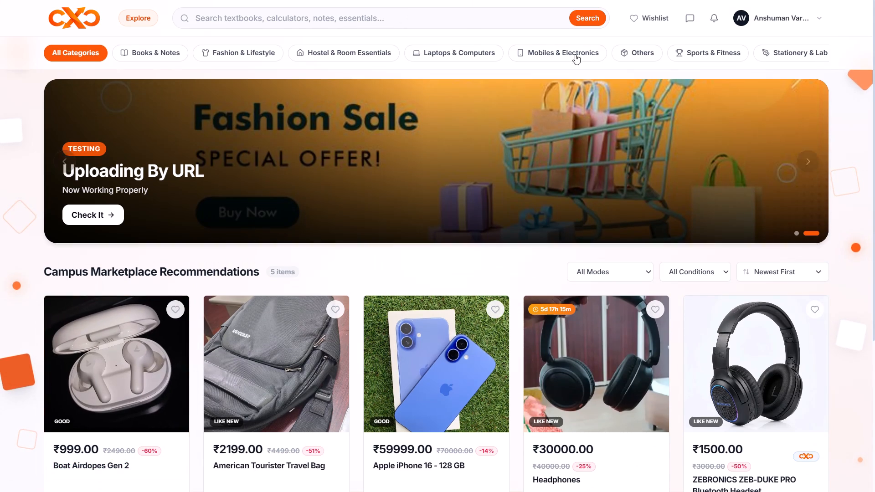
pyautogui.click(653, 14)
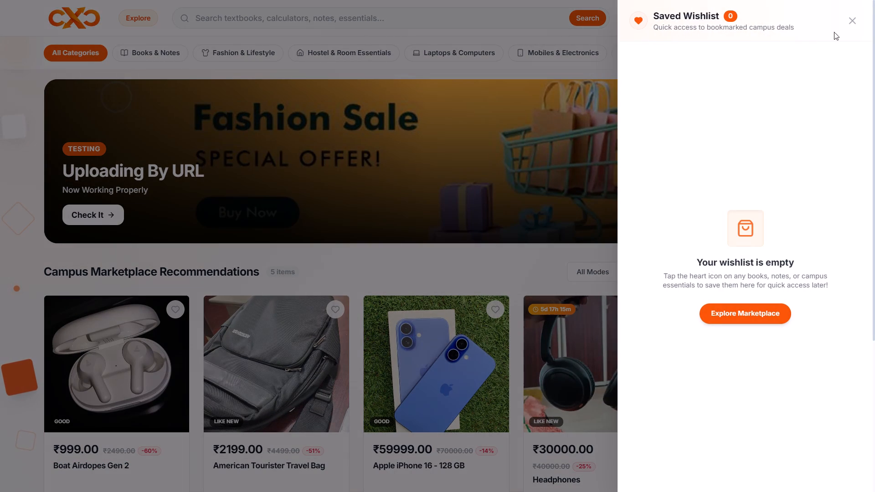
pyautogui.click(855, 16)
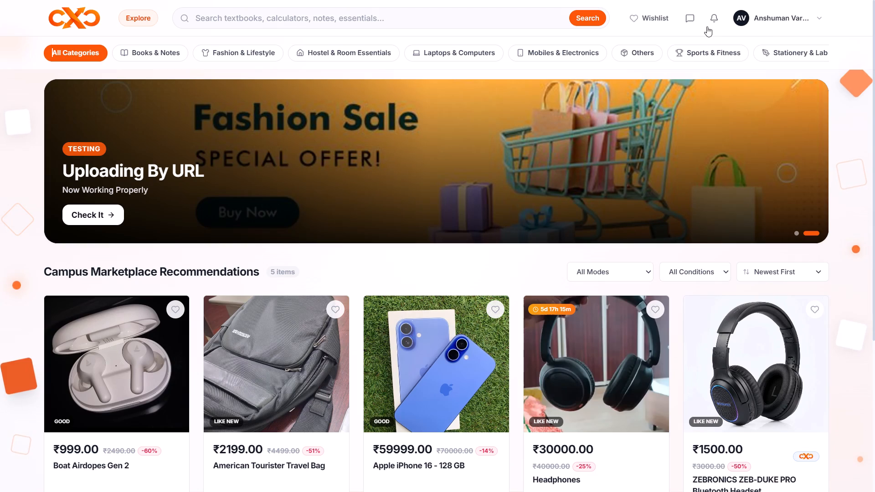
# Open the Boat Airdopes Gen 2 conversation in the site's Campus Messenger.
pyautogui.click(690, 22)
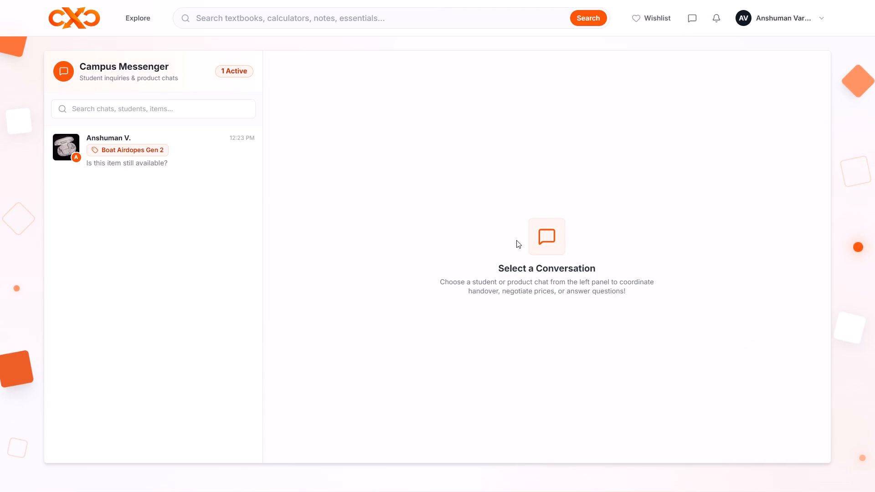
pyautogui.click(158, 163)
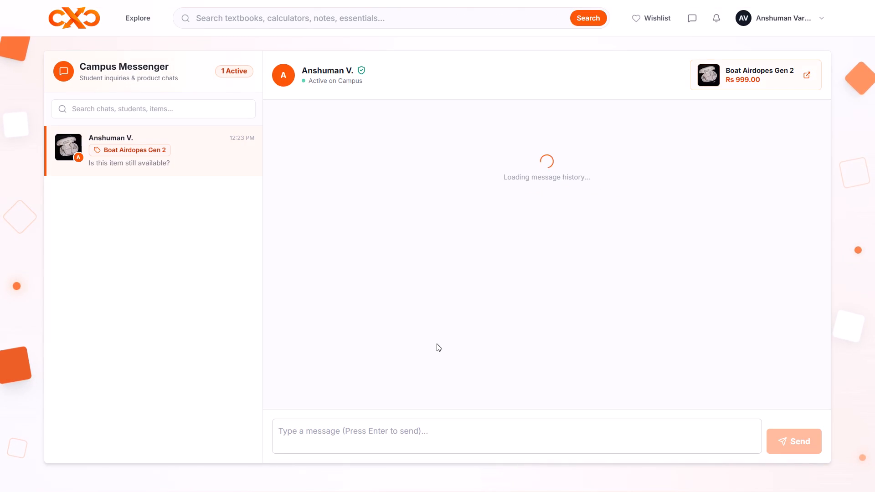
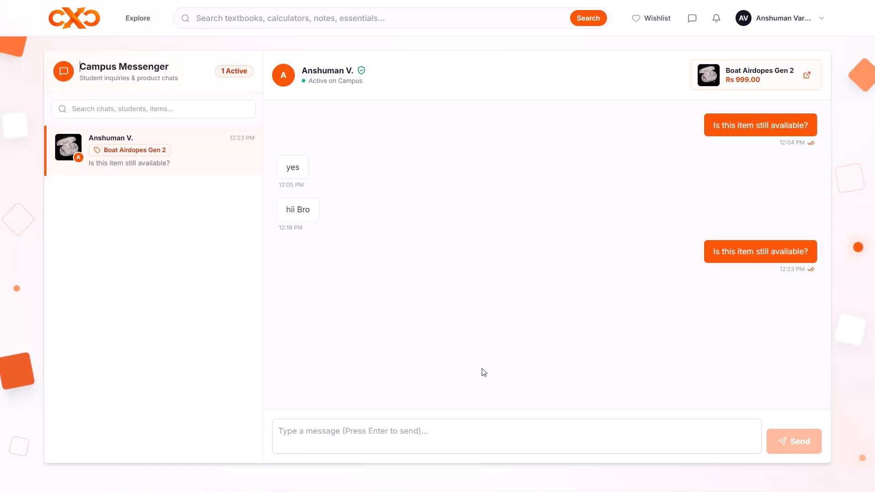
# Capture the CampXChange Campus Messenger page and, in PowerPoint, paste the screenshot onto slide 10 over the home page picture.
pyautogui.press('ctrl+Print')
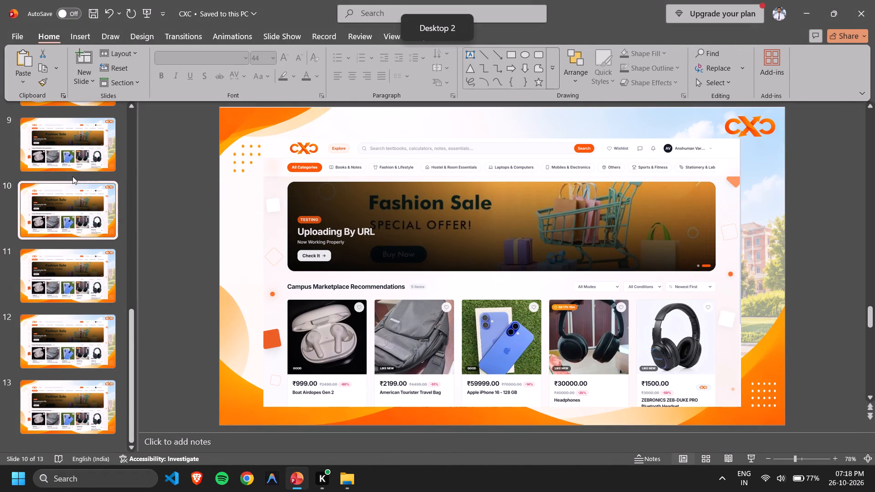
pyautogui.scroll(2, 72, 176)
pyautogui.click(51, 370)
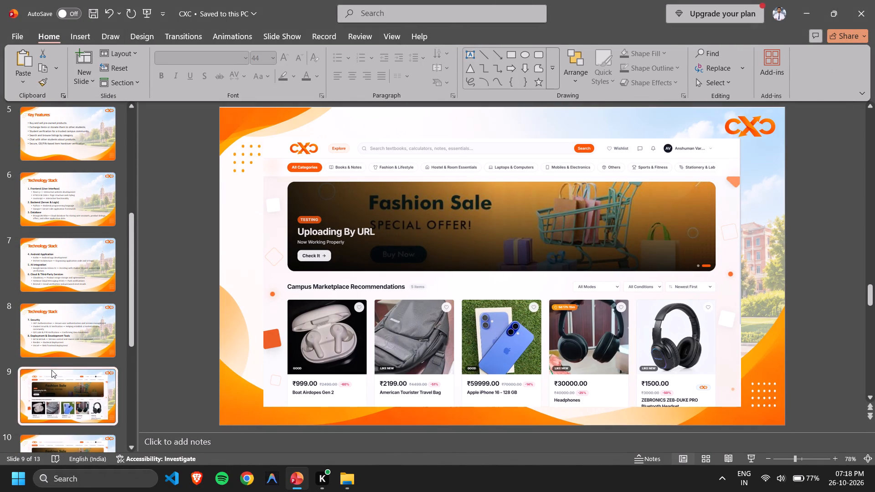
pyautogui.press('Down')
pyautogui.click(407, 307)
pyautogui.hotkey('ctrl', 'v')
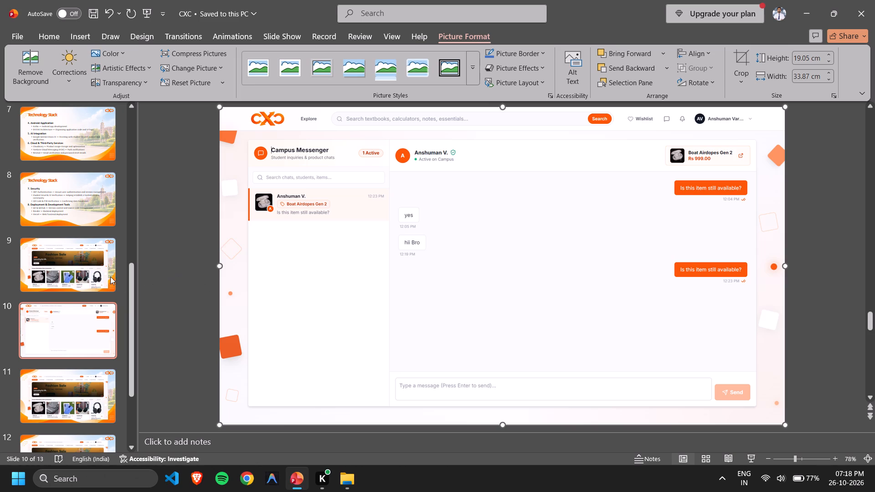
# Delete the CampXChange home page screenshot and the empty text placeholder from slide 9.
pyautogui.click(91, 259)
pyautogui.click(358, 305)
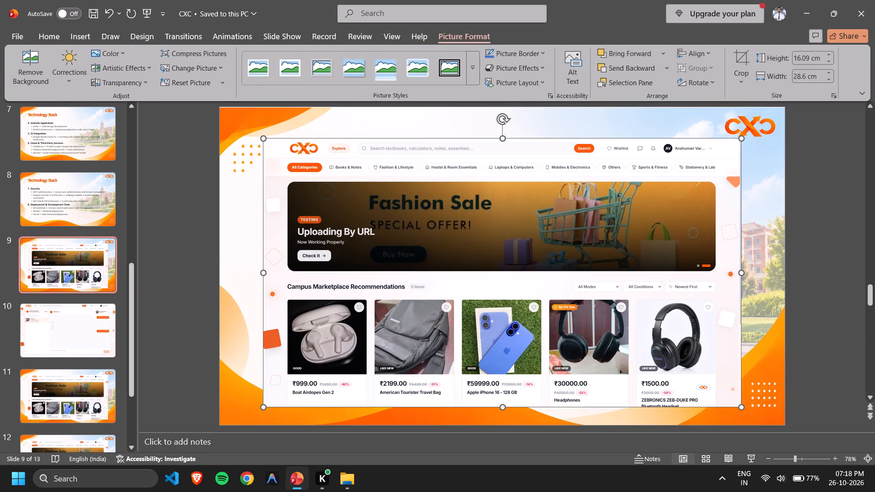
pyautogui.press('Delete')
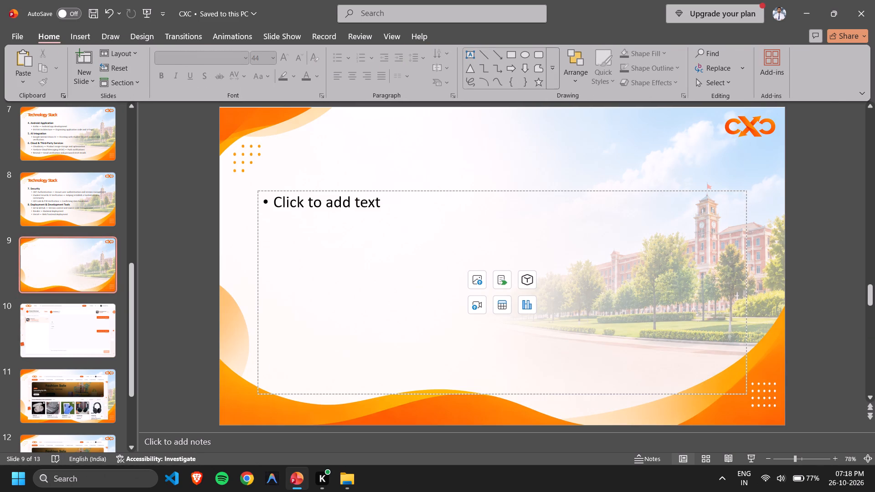
pyautogui.click(407, 190)
pyautogui.press('Delete')
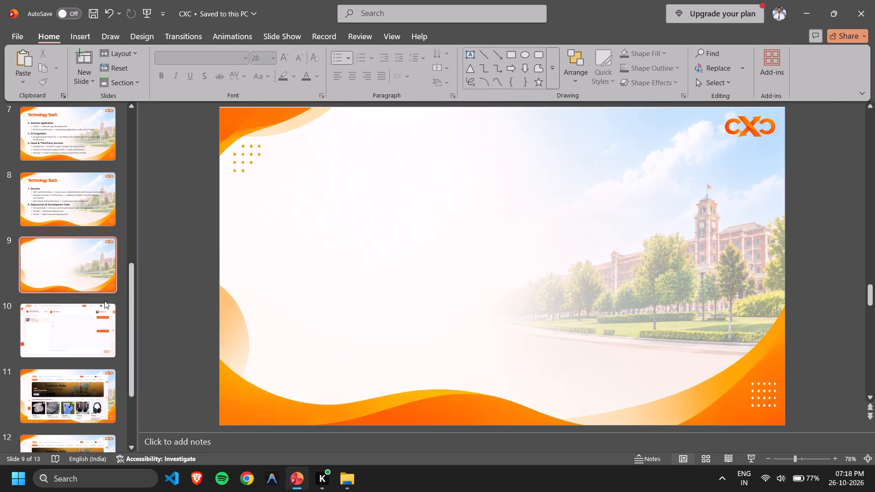
# Add a new slide at the end of the presentation, after slide 13.
pyautogui.click(51, 314)
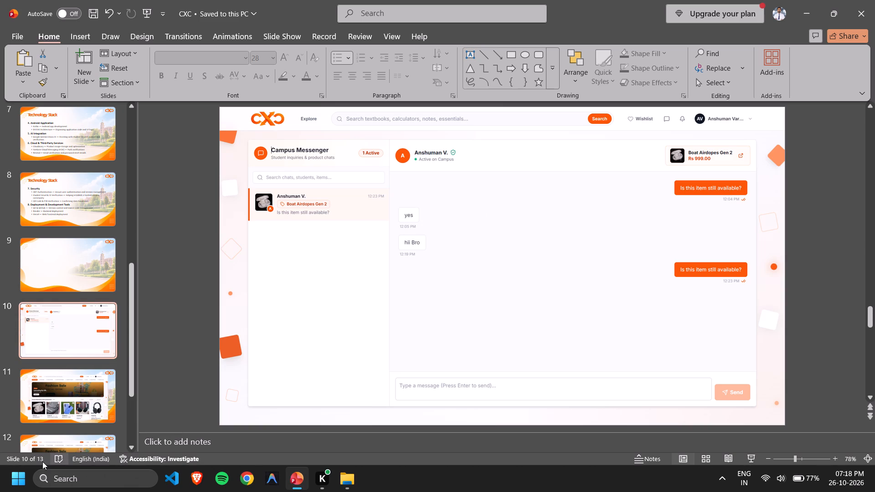
pyautogui.scroll(-4, 37, 461)
pyautogui.scroll(-6, 62, 398)
pyautogui.click(66, 442)
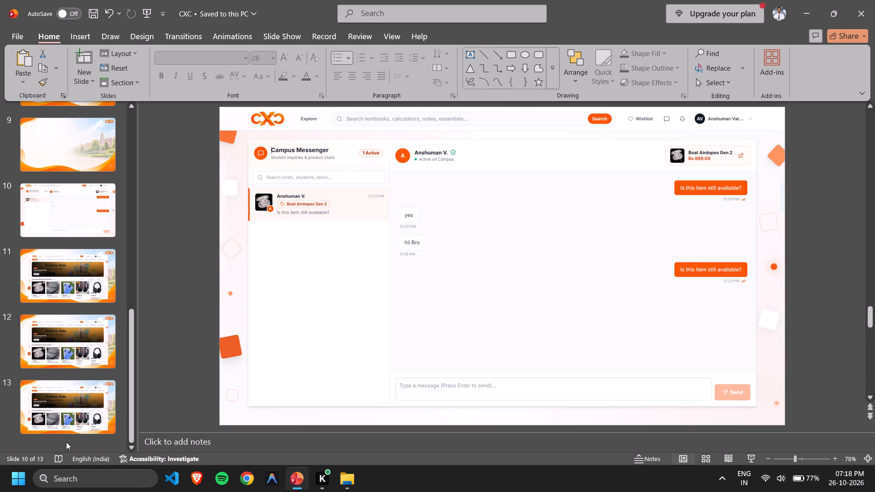
pyautogui.hotkey('ctrl', 'b')
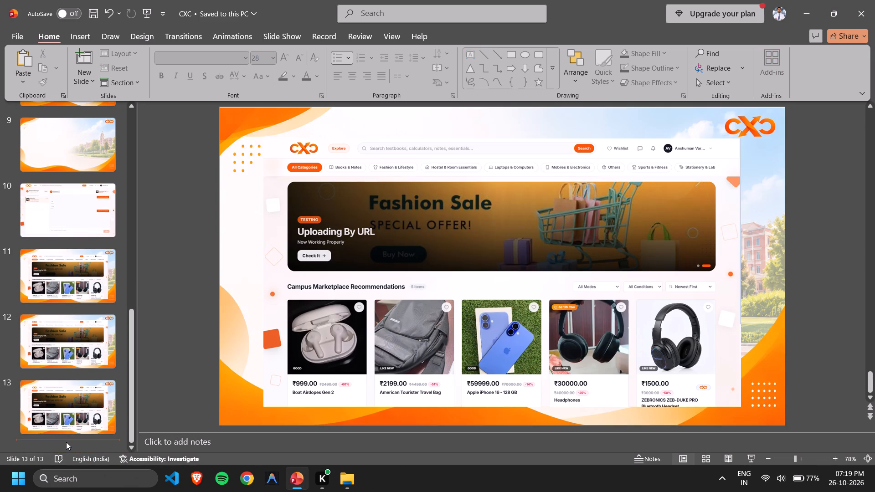
pyautogui.hotkey('ctrl', 'n')
pyautogui.keyDown('ctrl'); pyautogui.click(66, 442); pyautogui.keyUp('ctrl')
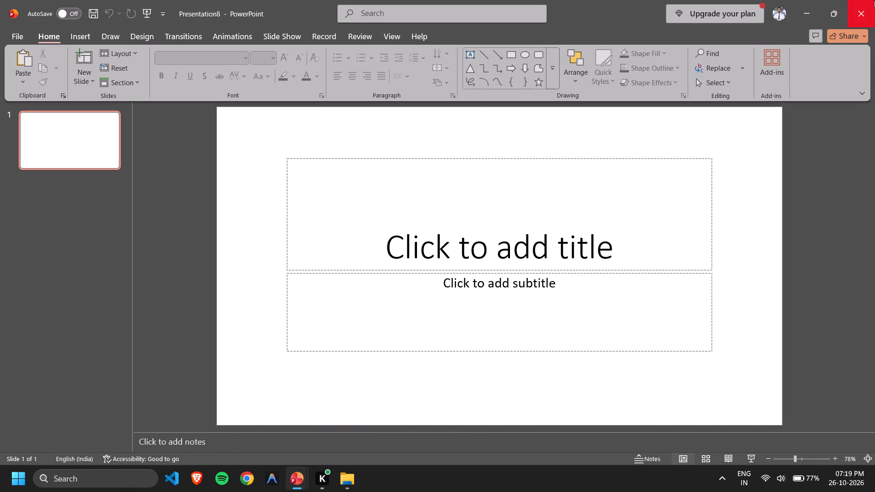
# Close the blank Presentation8 window and add a new slide after slide 13 of the CXC presentation.
pyautogui.click(874, 0)
pyautogui.hotkey('ctrl', 'm')
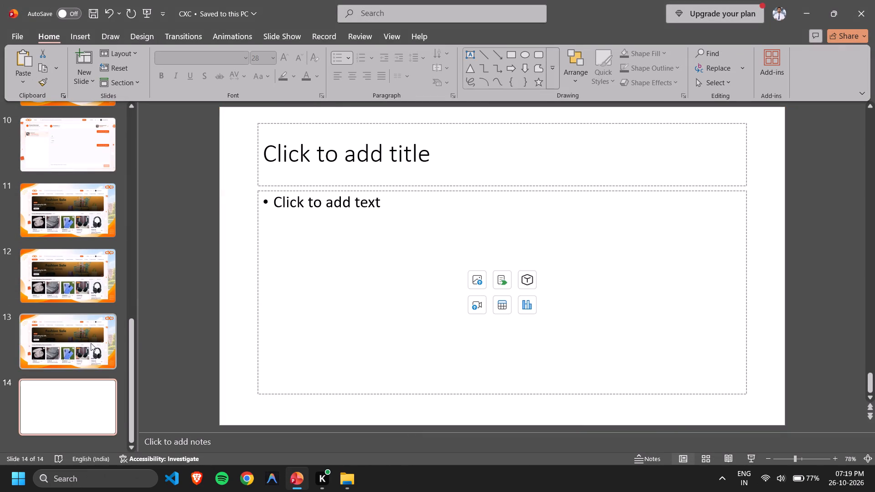
# Delete slides 9 through 13, which hold the empty background and the website screenshots, keeping the blank last slide.
pyautogui.click(87, 343)
pyautogui.hotkey('shift', 'Up')
pyautogui.hotkey('shift', 'Up')
pyautogui.hotkey('shift', 'Up')
pyautogui.hotkey('shift', 'Up')
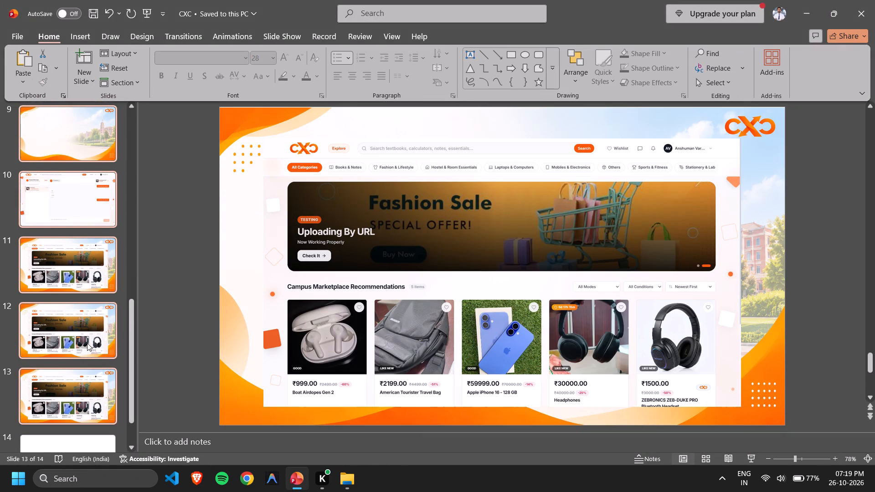
pyautogui.press('Delete')
# Delete the empty title and text placeholders from the blank slide 9.
pyautogui.click(68, 394)
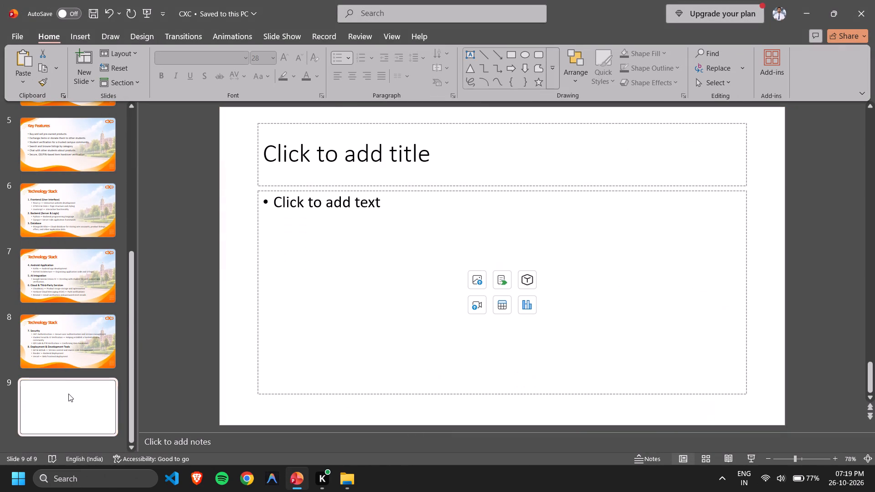
pyautogui.click(245, 305)
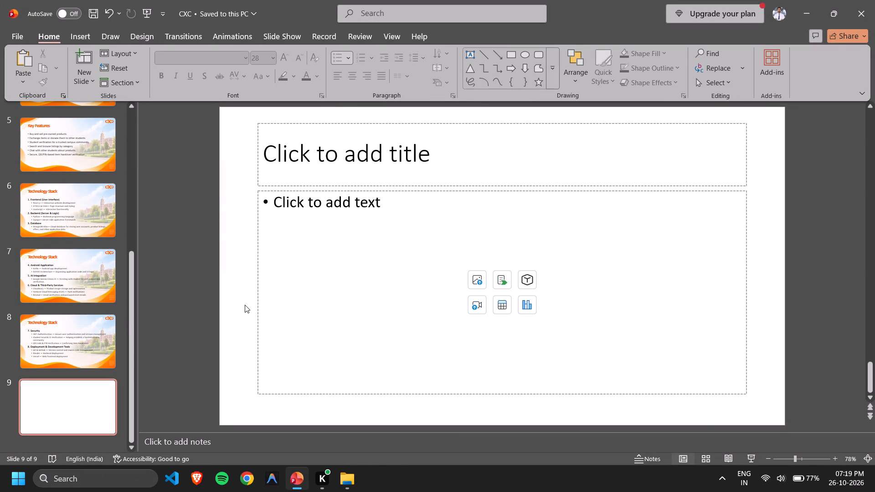
pyautogui.click(245, 303)
pyautogui.hotkey('ctrl', 'a')
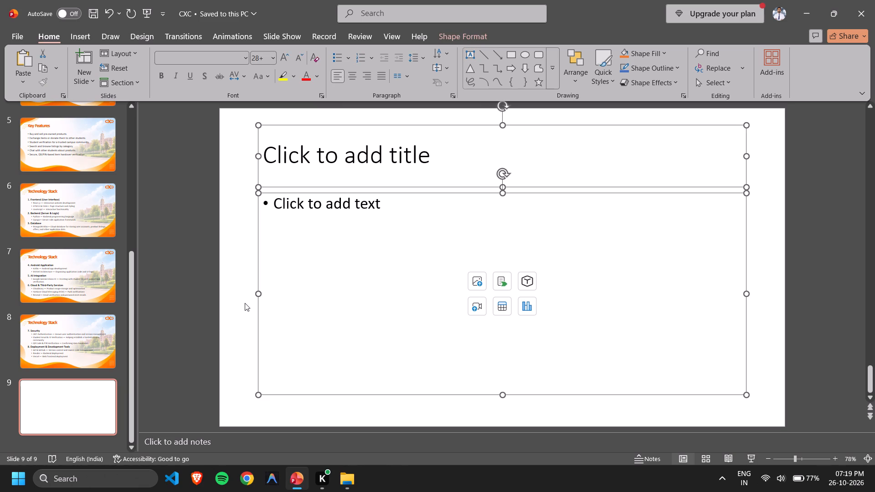
pyautogui.press('Delete')
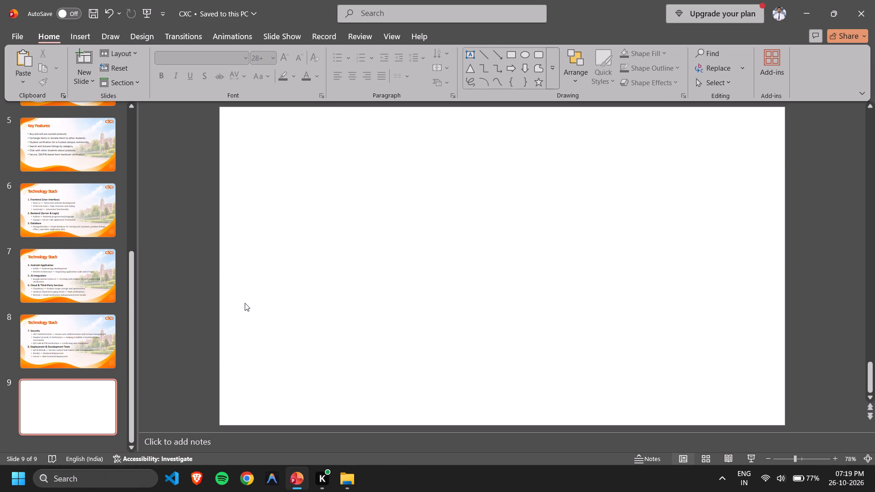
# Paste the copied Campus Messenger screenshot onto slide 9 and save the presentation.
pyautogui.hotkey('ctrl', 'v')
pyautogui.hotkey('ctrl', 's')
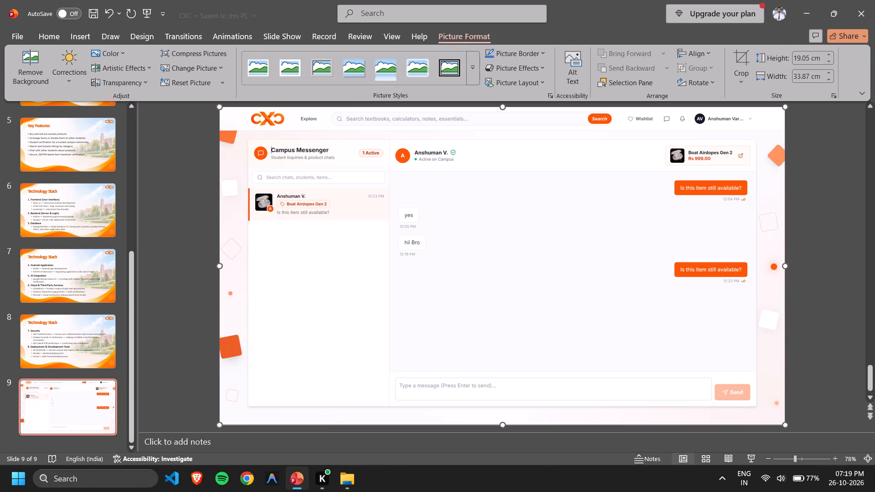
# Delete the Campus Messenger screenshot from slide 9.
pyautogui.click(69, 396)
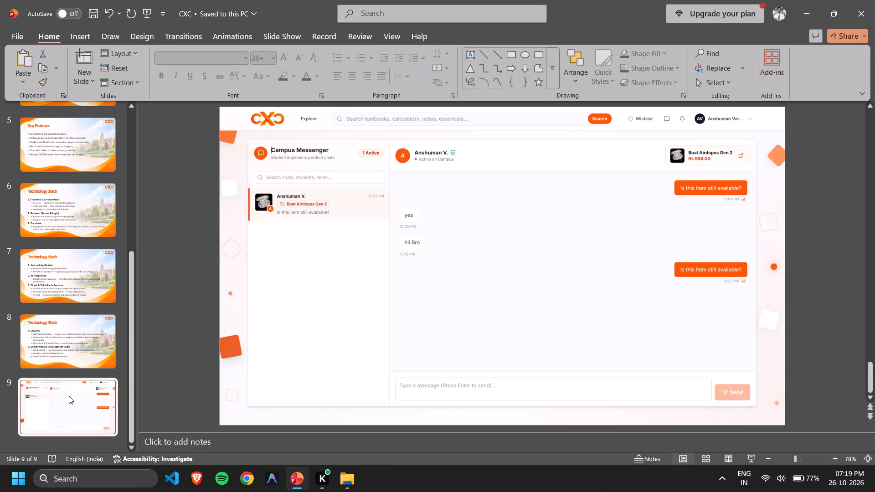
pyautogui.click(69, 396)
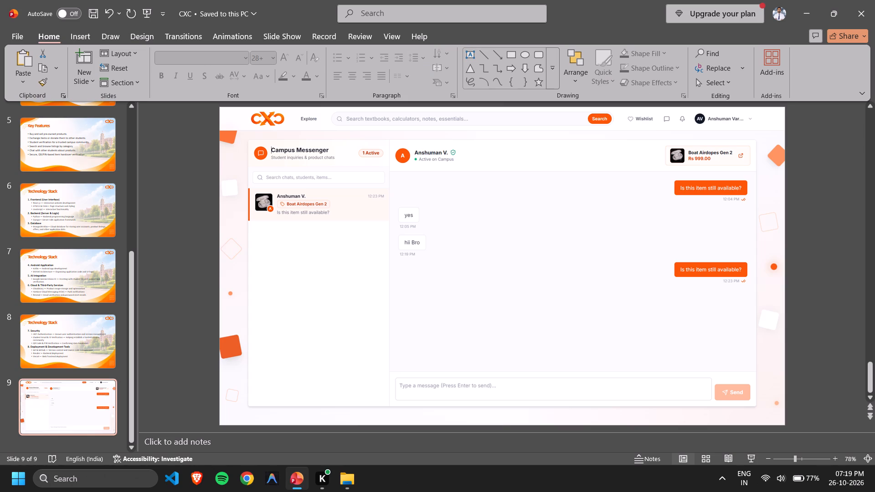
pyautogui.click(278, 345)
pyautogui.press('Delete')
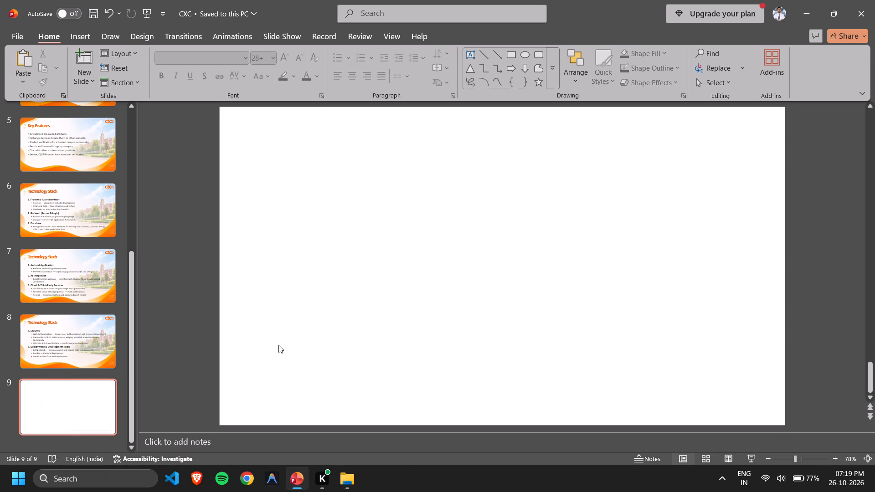
# Copy the blank slide 9 and paste it five times to create blank slides 10 through 14.
pyautogui.click(82, 400)
pyautogui.hotkey('ctrl', 'c')
pyautogui.hotkey('ctrl', 'v')
pyautogui.hotkey('ctrl', 'v')
pyautogui.hotkey('ctrl', 'v')
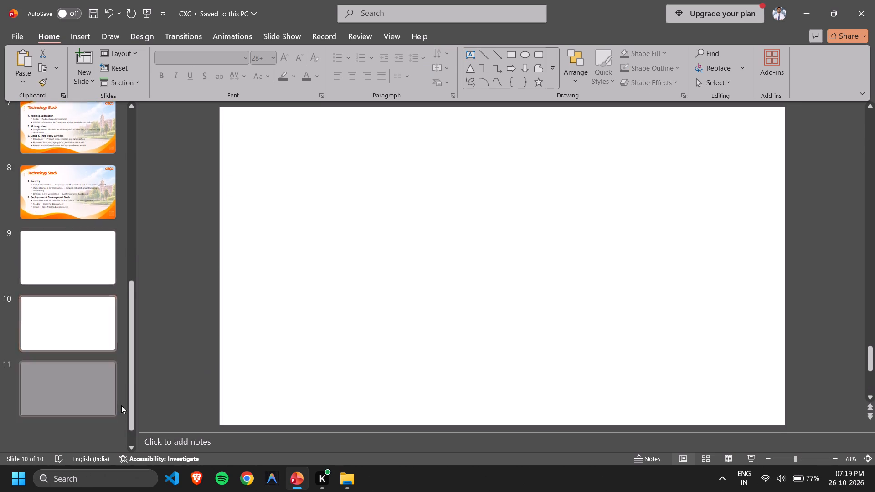
pyautogui.hotkey('ctrl', 'v')
pyautogui.hotkey('ctrl', 'v')
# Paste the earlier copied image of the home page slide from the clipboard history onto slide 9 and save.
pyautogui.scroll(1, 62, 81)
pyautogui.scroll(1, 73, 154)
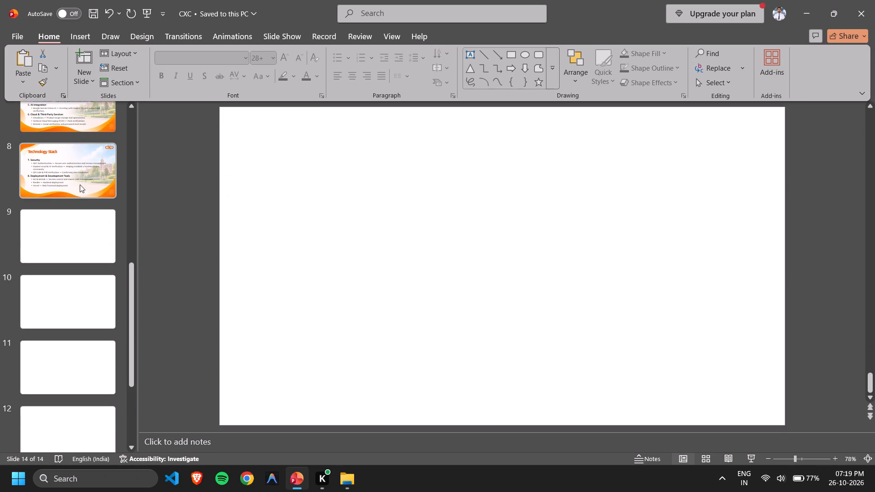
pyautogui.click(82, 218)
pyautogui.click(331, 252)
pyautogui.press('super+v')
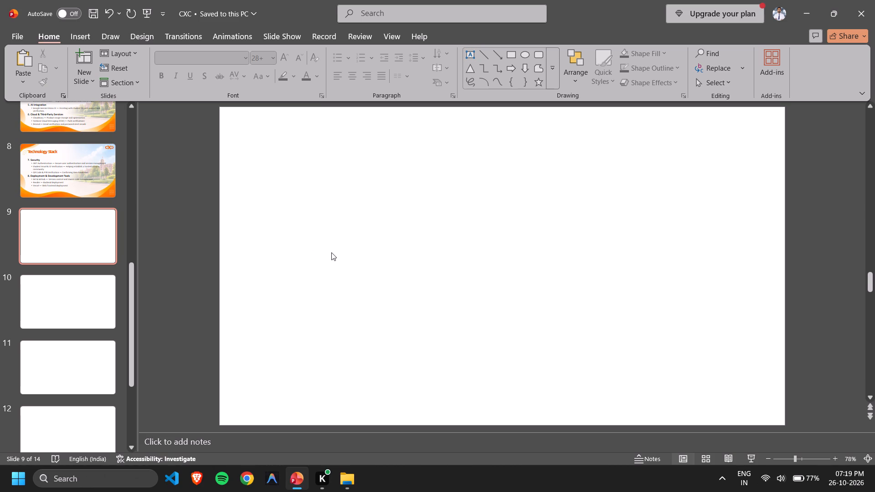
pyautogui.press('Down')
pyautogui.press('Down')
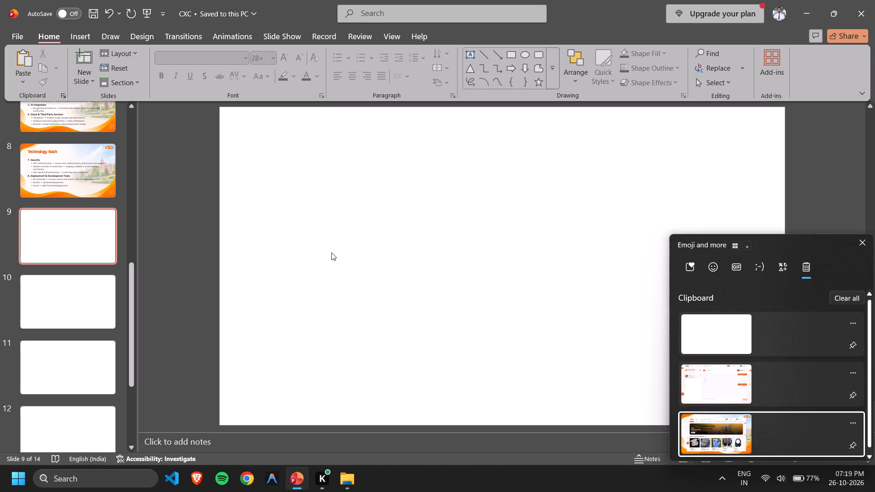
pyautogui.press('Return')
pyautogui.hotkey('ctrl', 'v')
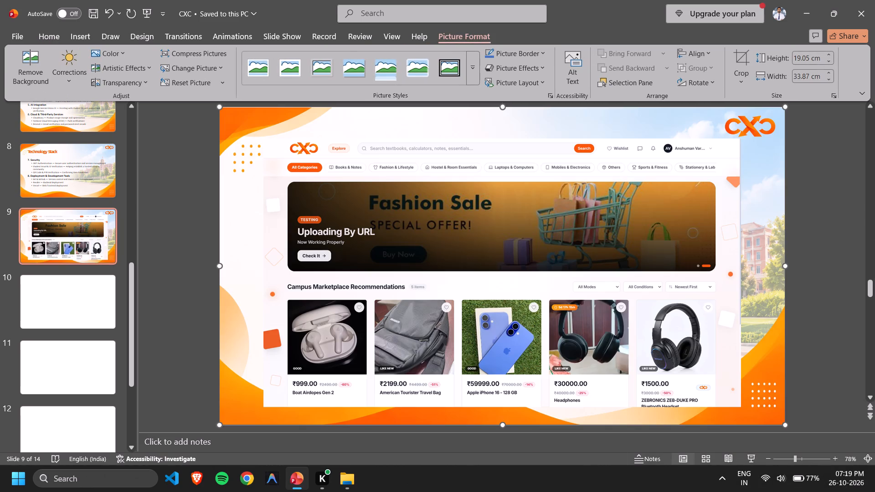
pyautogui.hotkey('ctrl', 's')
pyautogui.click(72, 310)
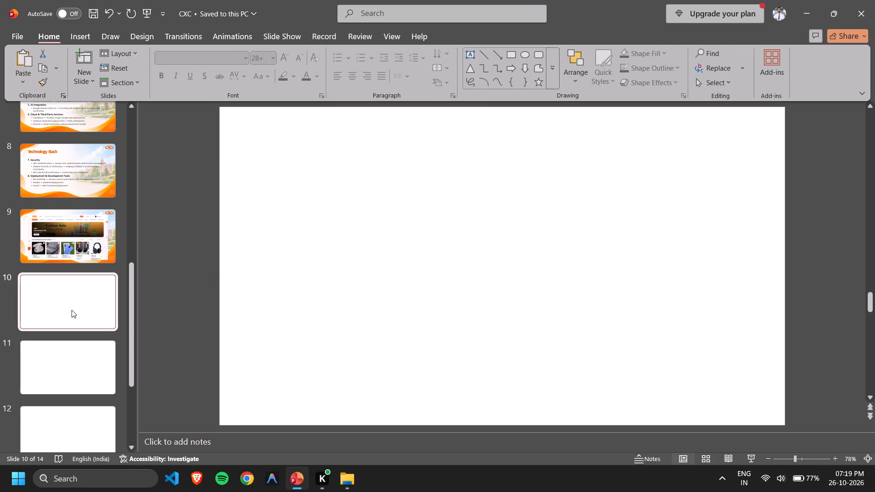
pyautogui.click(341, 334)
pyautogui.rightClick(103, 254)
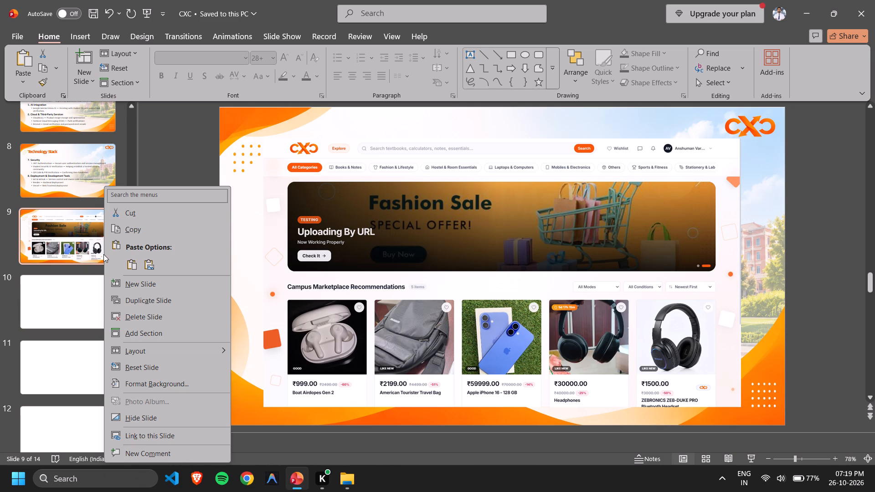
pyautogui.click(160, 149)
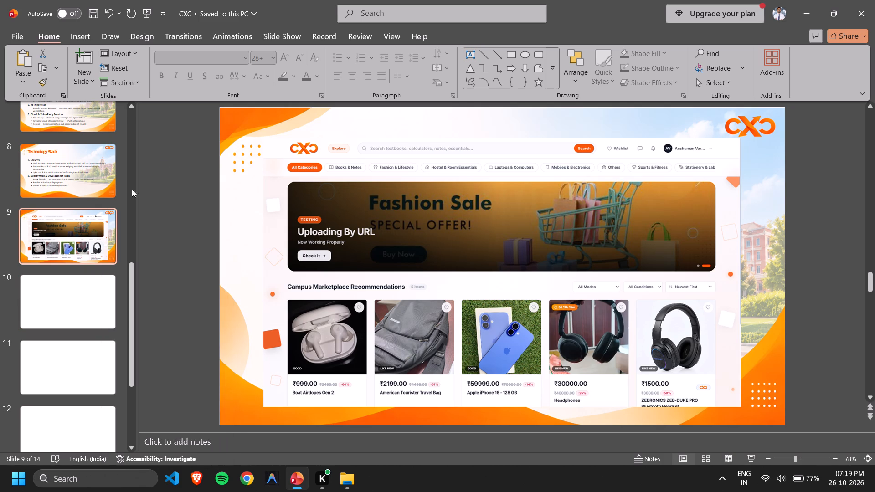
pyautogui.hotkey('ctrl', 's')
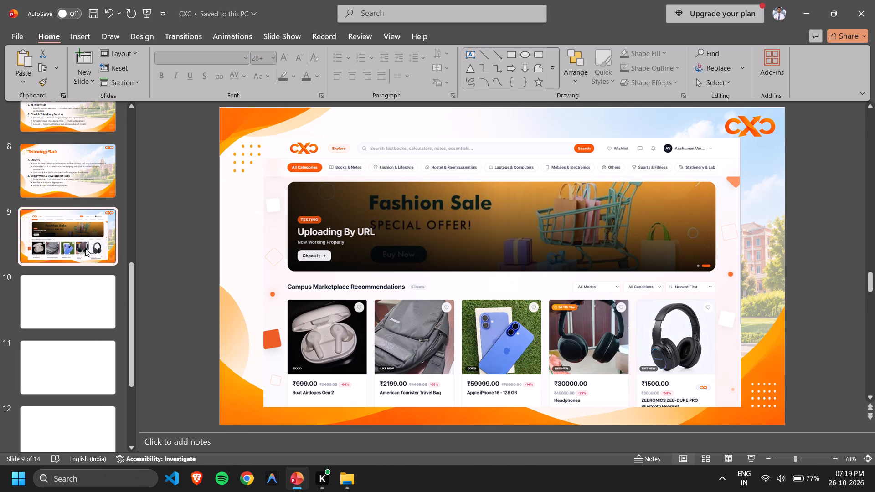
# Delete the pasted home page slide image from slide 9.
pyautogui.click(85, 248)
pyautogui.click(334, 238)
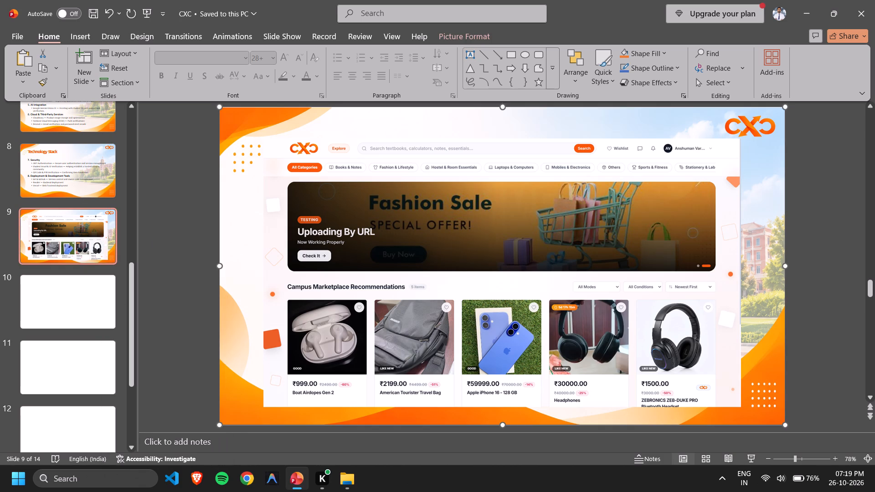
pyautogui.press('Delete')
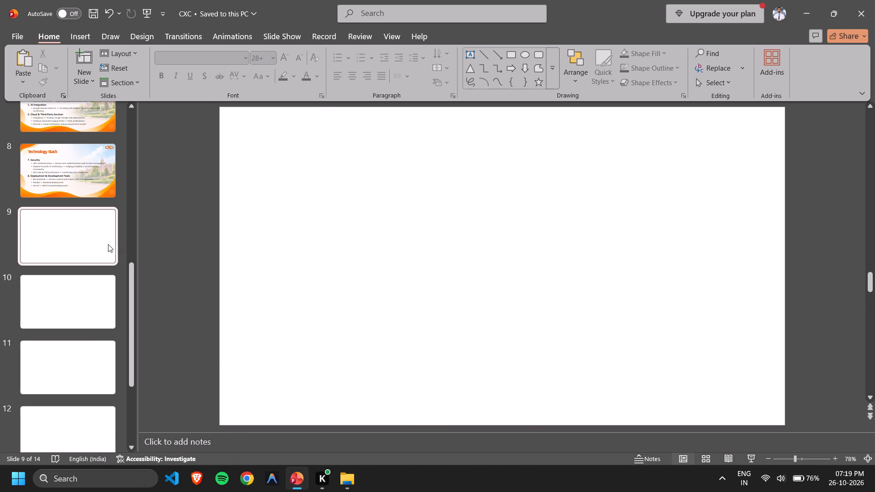
# Capture the Campus Messenger page in Chrome and paste the screenshot onto blank slide 10 in PowerPoint.
pyautogui.click(93, 256)
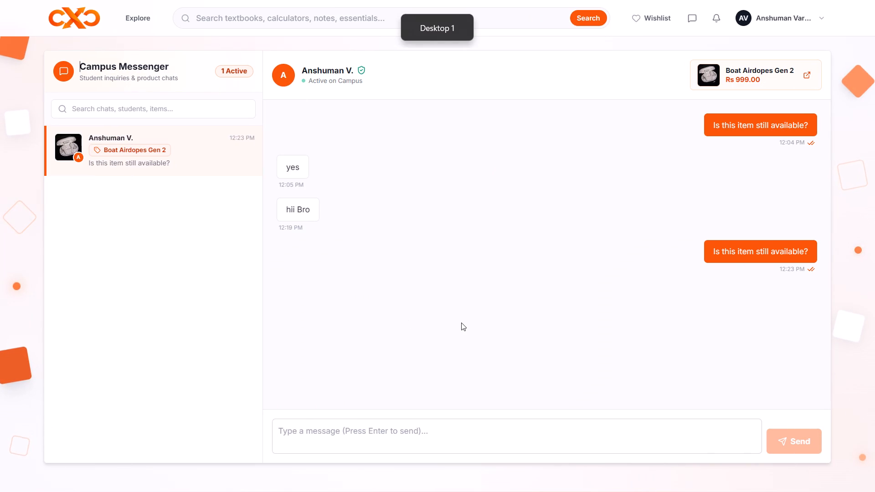
pyautogui.press('ctrl+Print')
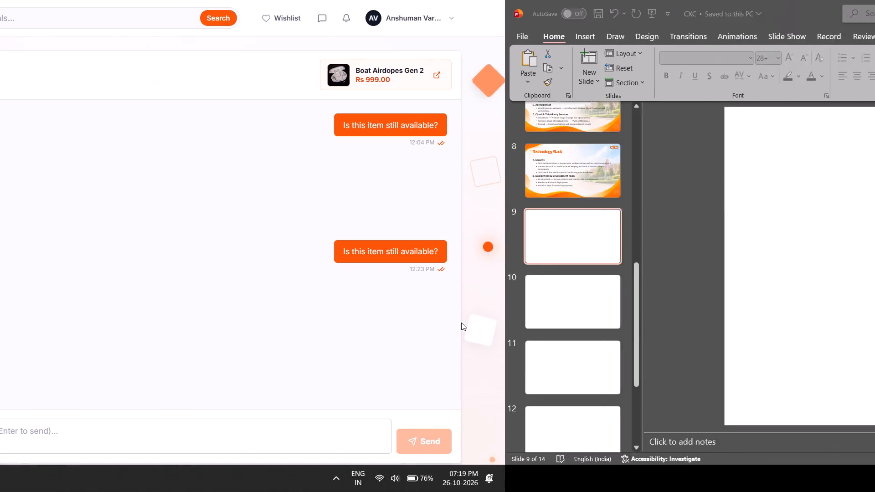
pyautogui.click(52, 314)
pyautogui.hotkey('ctrl', 'v')
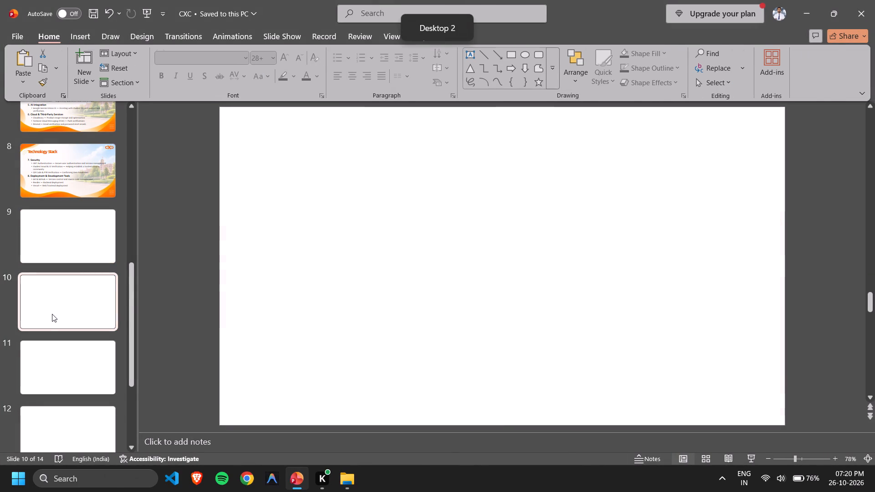
# Select slide 9, switch to Chrome and open the CampXChange home page.
pyautogui.click(104, 234)
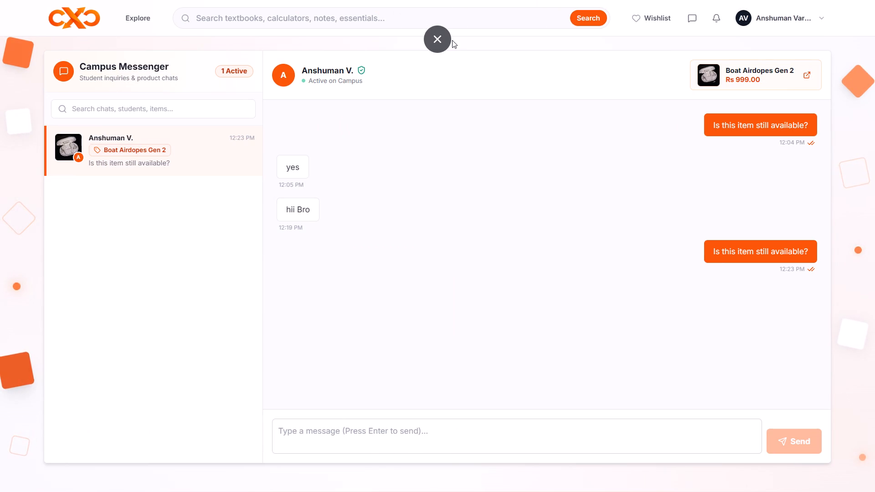
pyautogui.click(56, 27)
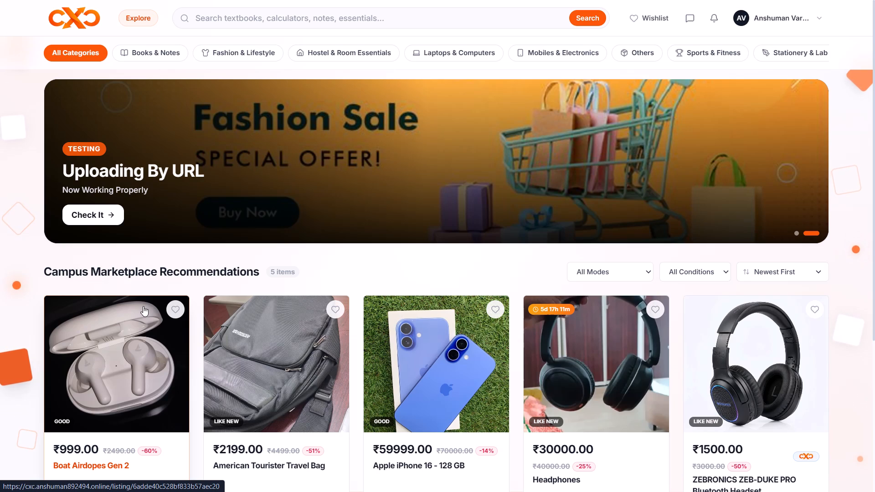
# Paste a full-screen capture of the CampXChange home page from Chrome onto blank slide 9 in PowerPoint and save the presentation.
pyautogui.press('ctrl+Print')
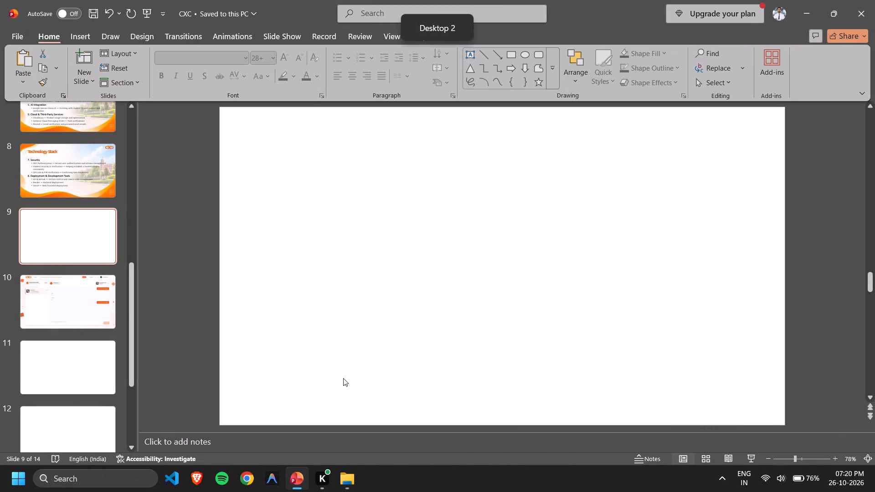
pyautogui.hotkey('ctrl', 'v')
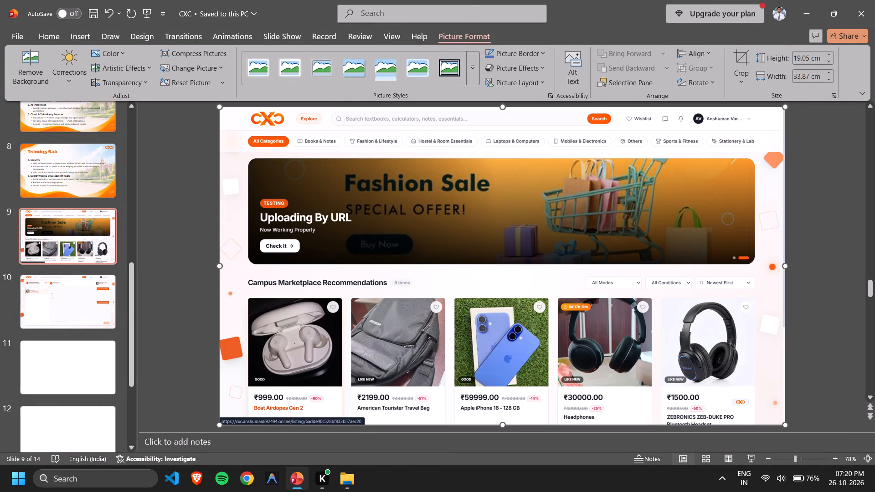
pyautogui.click(187, 386)
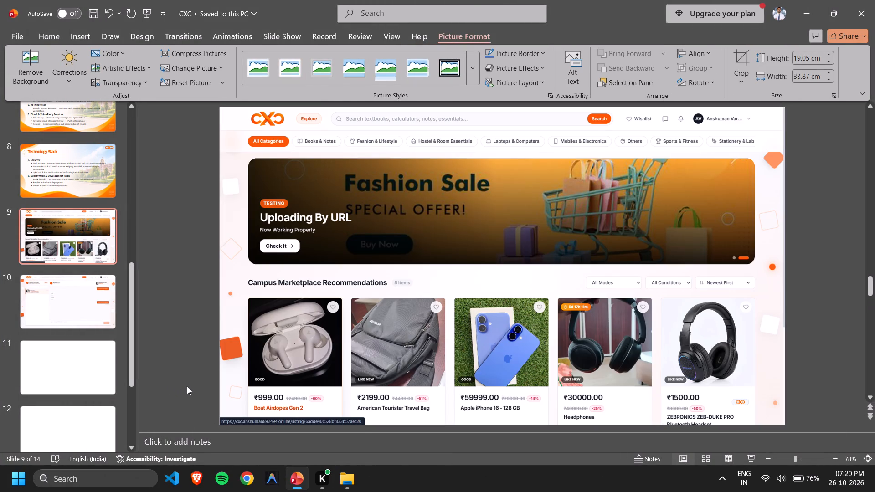
pyautogui.hotkey('ctrl', 's')
# Select blank slide 11, switch to Chrome and view the Boat Airdopes Gen 2 listing on the CampXChange site.
pyautogui.click(81, 297)
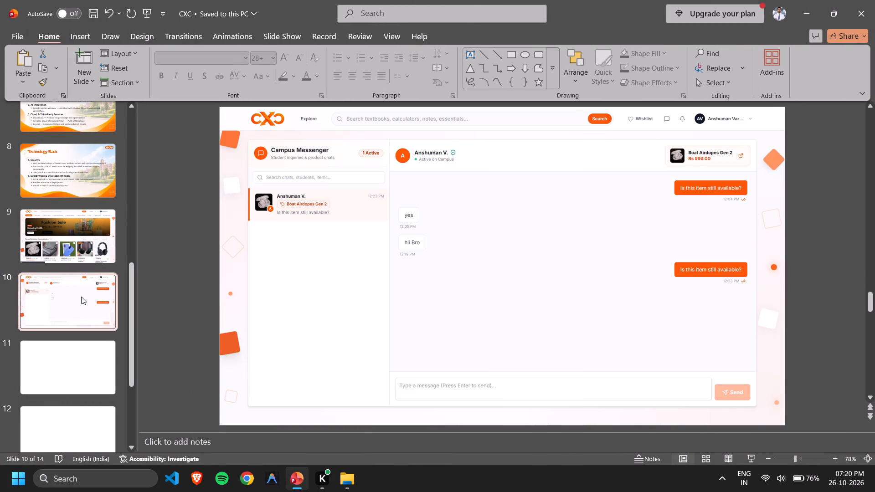
pyautogui.press('Down')
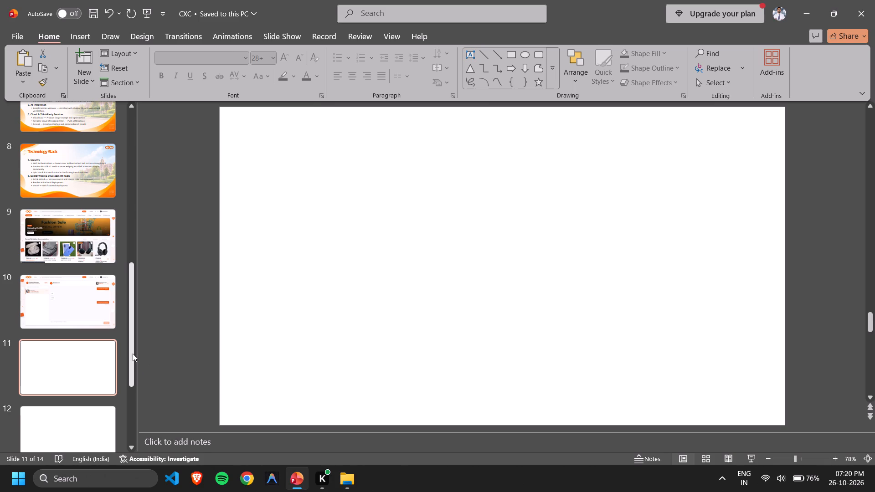
pyautogui.scroll(-4, 436, 300)
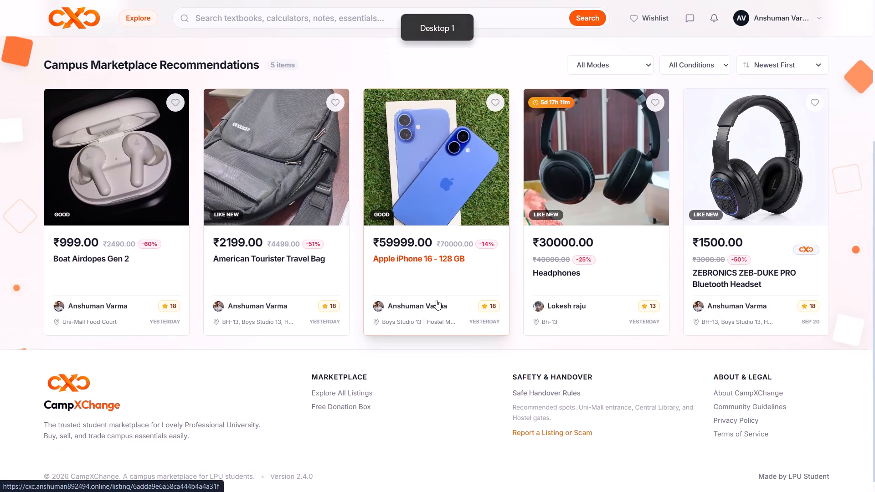
pyautogui.scroll(-5, 436, 300)
pyautogui.scroll(4, 436, 300)
pyautogui.click(161, 366)
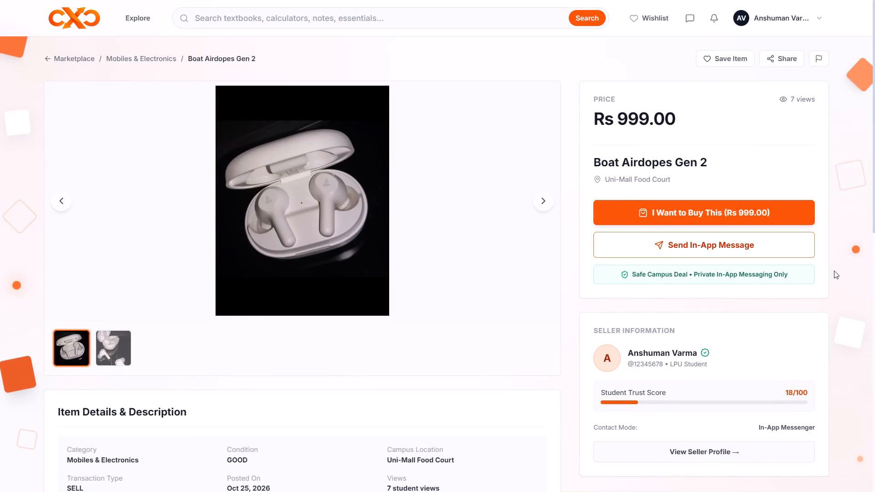
pyautogui.hscroll(8, 834, 271)
# Capture the Apple iPhone 16 - 128 GB listing page in Chrome and paste it onto blank slide 11 in PowerPoint.
pyautogui.scroll(-2, 444, 376)
pyautogui.click(458, 302)
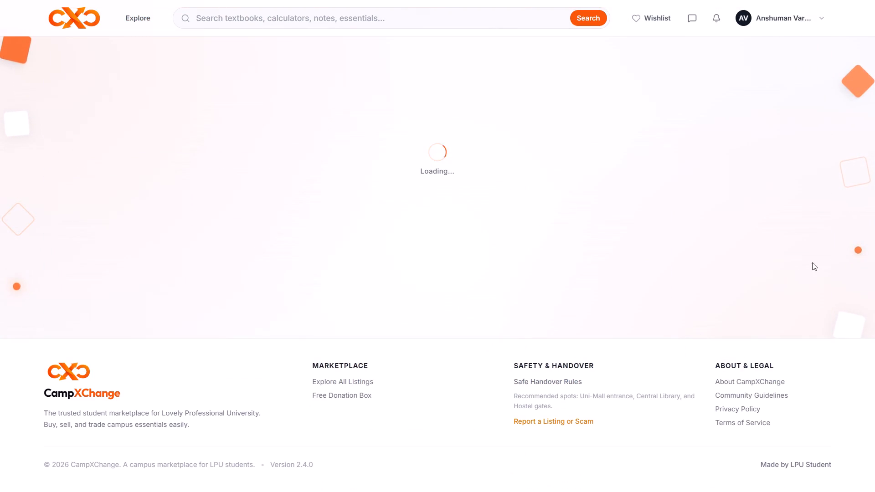
pyautogui.scroll(1, 863, 267)
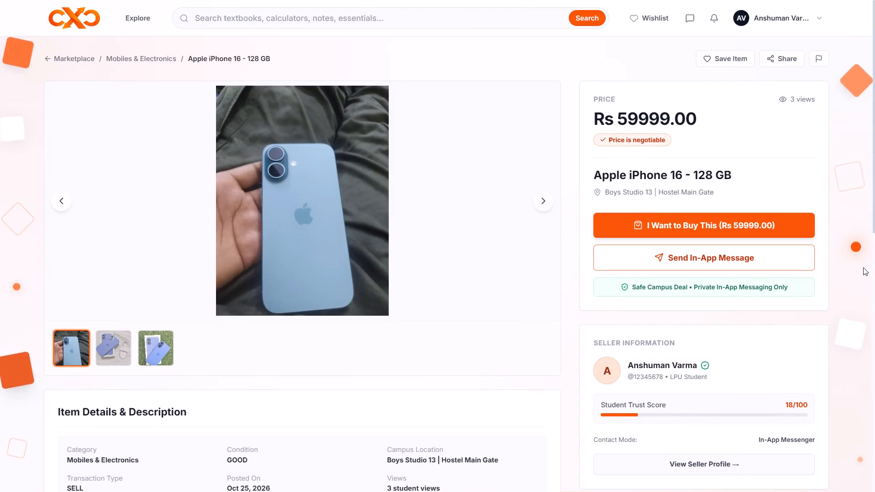
pyautogui.scroll(-1, 863, 267)
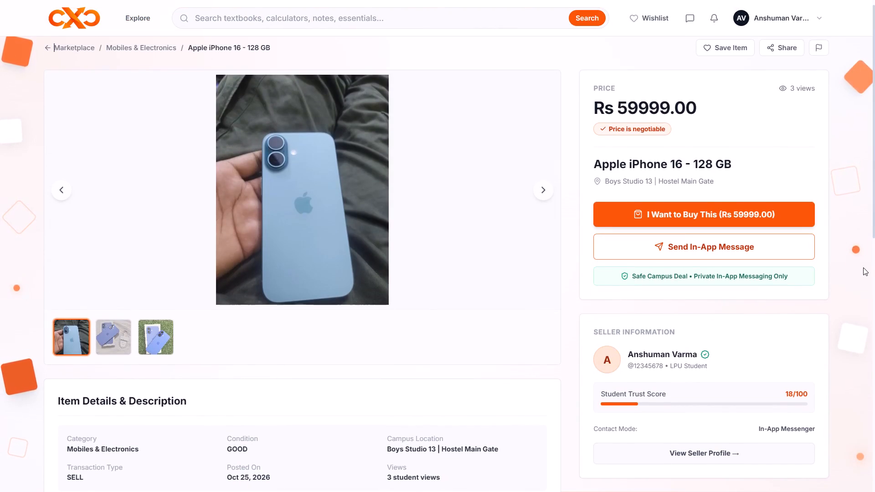
pyautogui.press('ctrl+Print')
pyautogui.press('ctrl+Print')
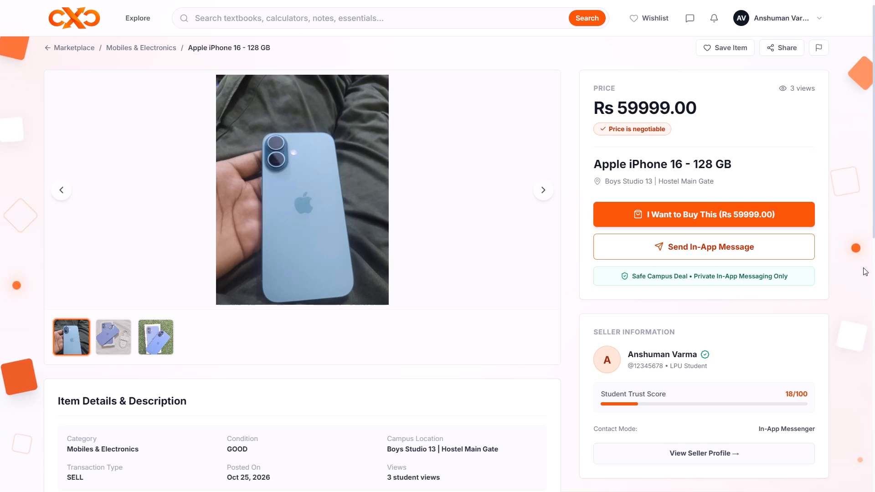
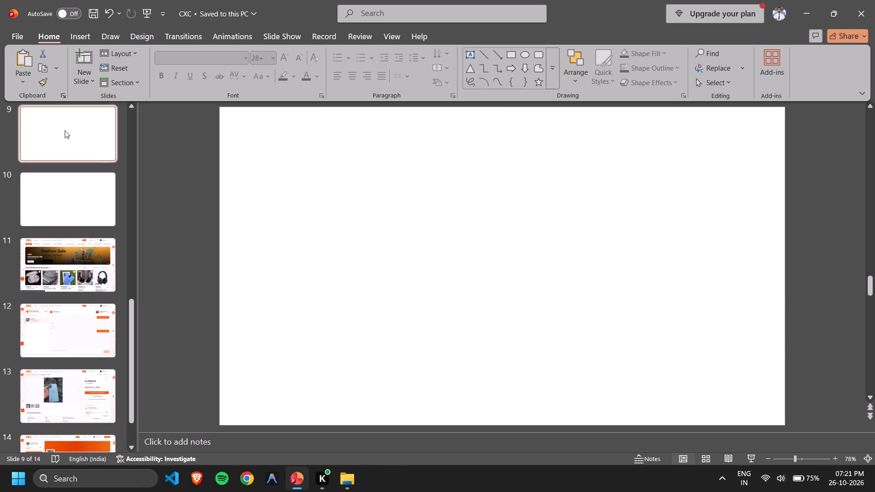
# Delete the two blank slides 9 and 10 that precede the CampXChange home page screenshot.
pyautogui.scroll(1, 87, 245)
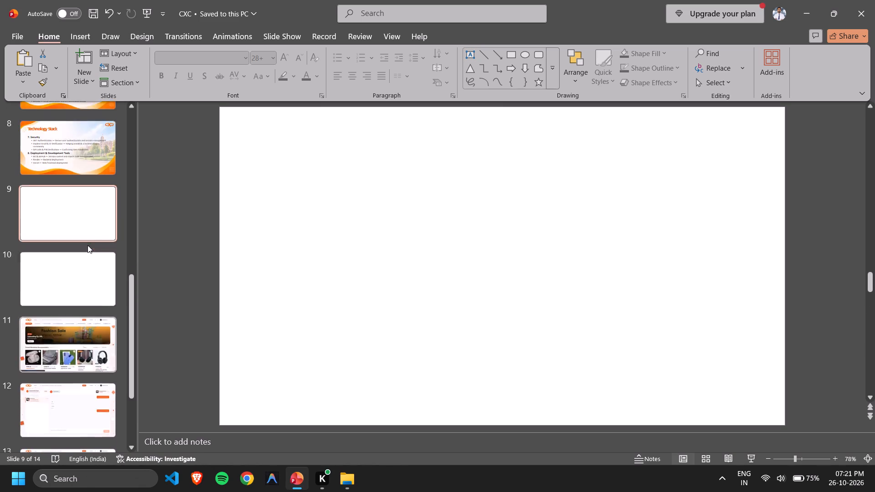
pyautogui.scroll(1, 87, 245)
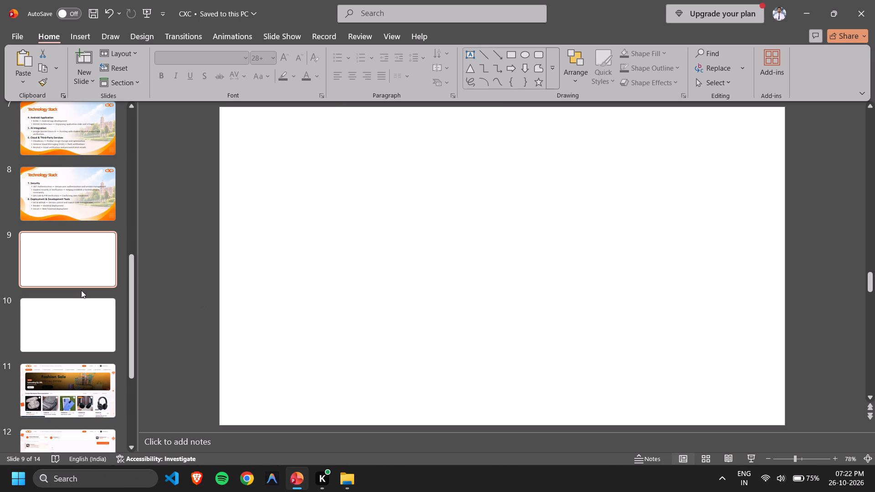
pyautogui.press('Delete')
pyautogui.press('Delete')
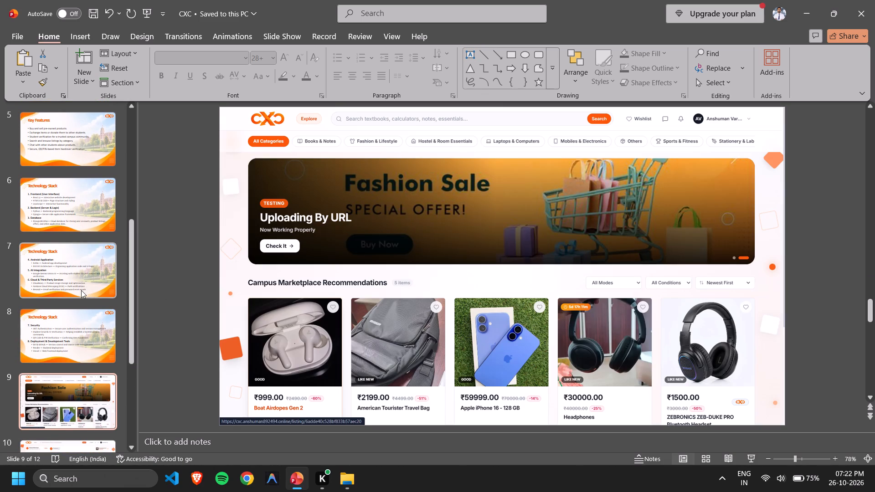
# Review the slides from the Technology Stack on slide 6 through the website screenshots at the end of the presentation.
pyautogui.scroll(-2, 75, 346)
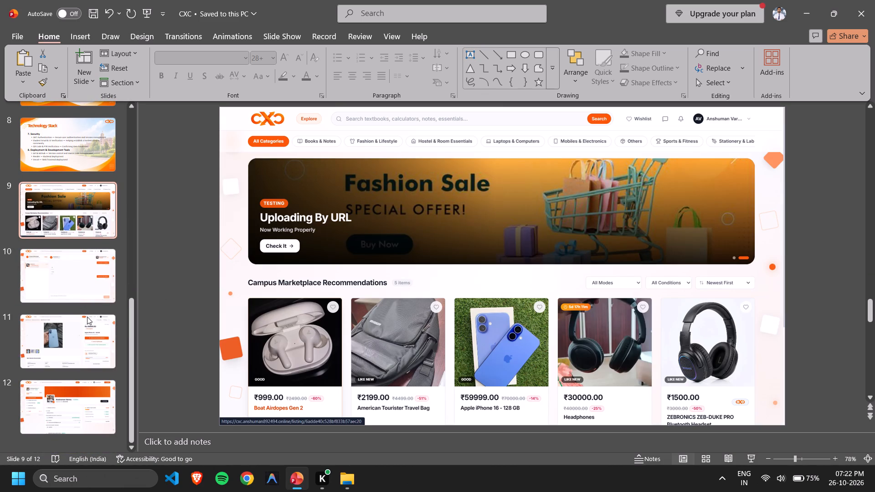
pyautogui.click(77, 256)
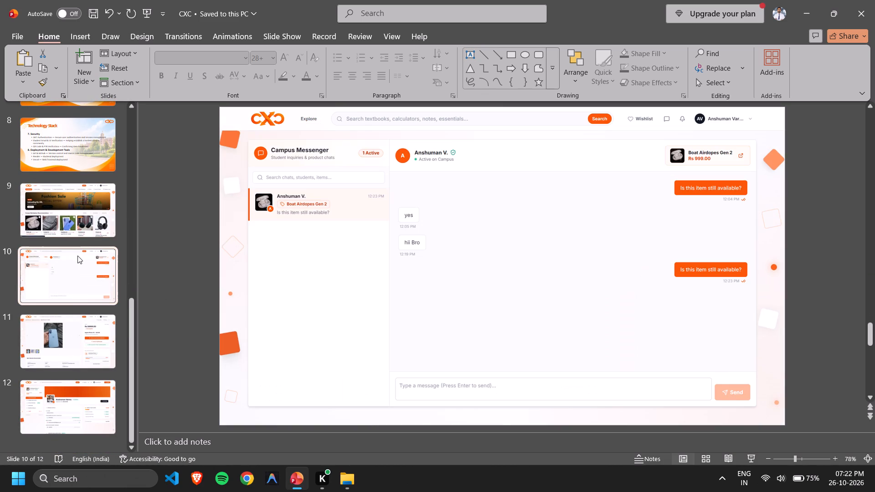
pyautogui.click(65, 404)
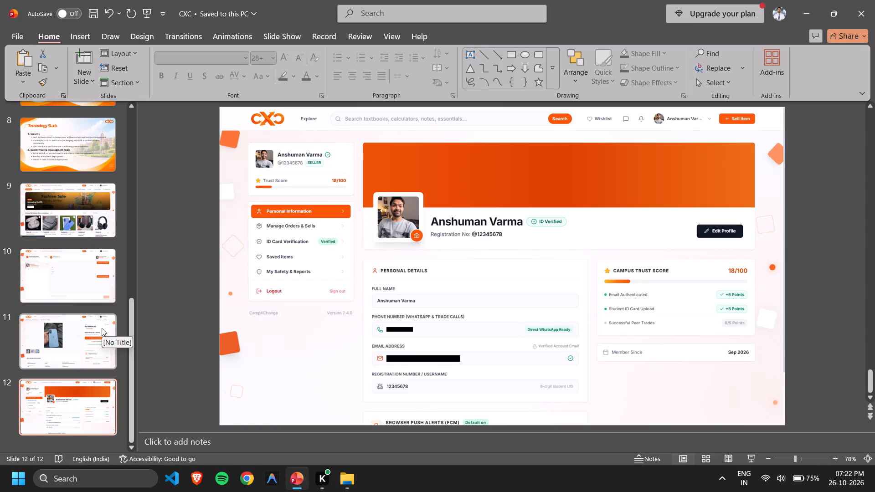
pyautogui.scroll(-2, 102, 328)
pyautogui.scroll(1, 102, 328)
pyautogui.click(79, 359)
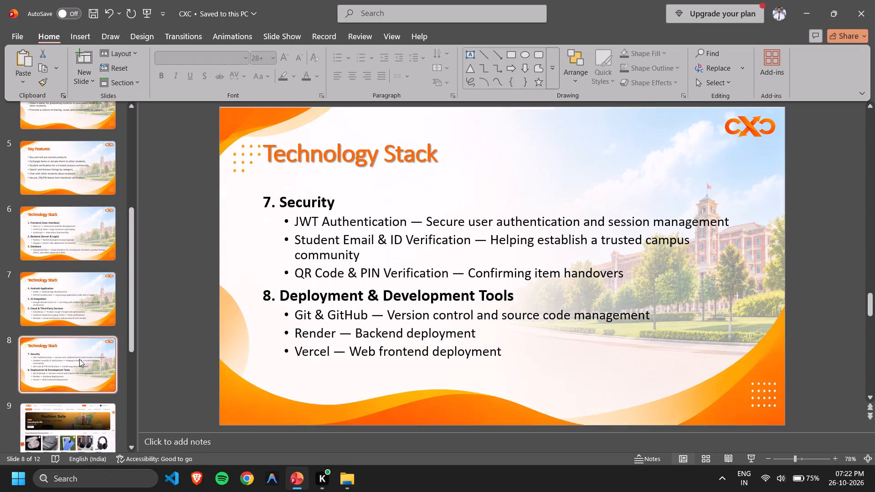
pyautogui.press('Up')
pyautogui.press('Up')
pyautogui.press('Up')
pyautogui.press('Down')
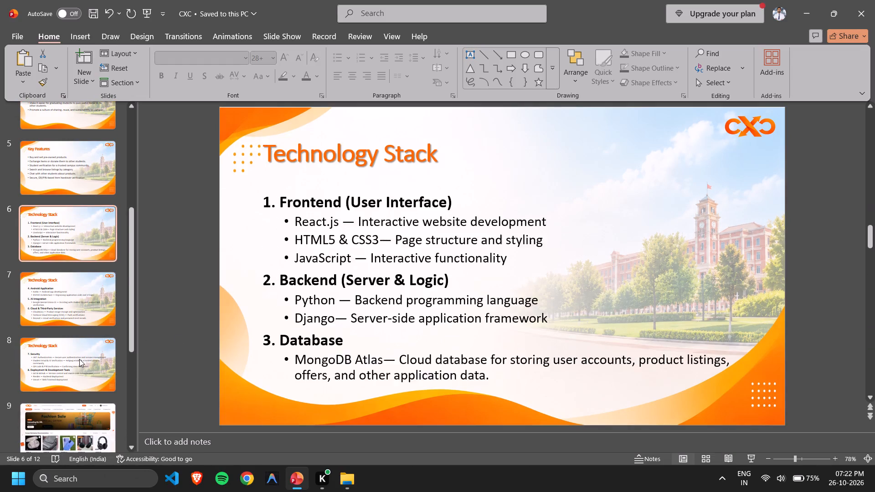
pyautogui.press('Down')
pyautogui.press('Down')
pyautogui.press('Down')
pyautogui.press('Down')
pyautogui.press('Down')
pyautogui.press('Down')
pyautogui.press('Down')
pyautogui.press('Down')
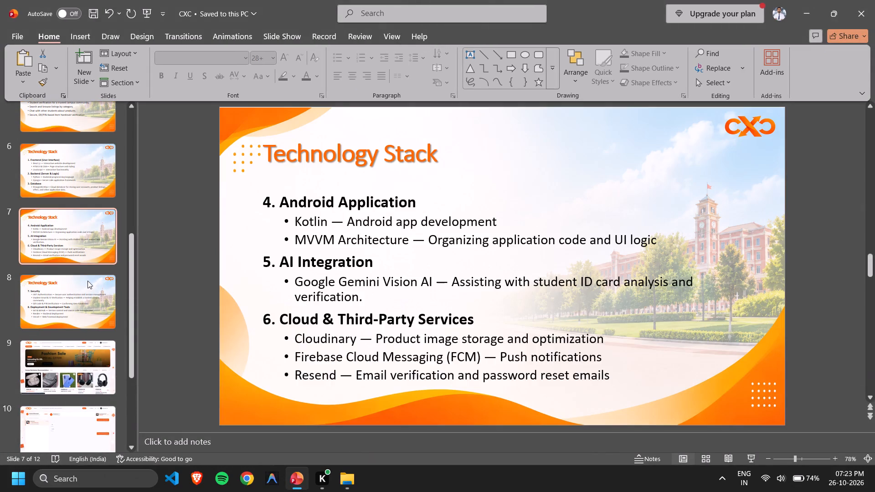
pyautogui.press('Up')
pyautogui.press('Up')
pyautogui.press('Up')
pyautogui.press('Up')
pyautogui.press('Up')
pyautogui.press('Up')
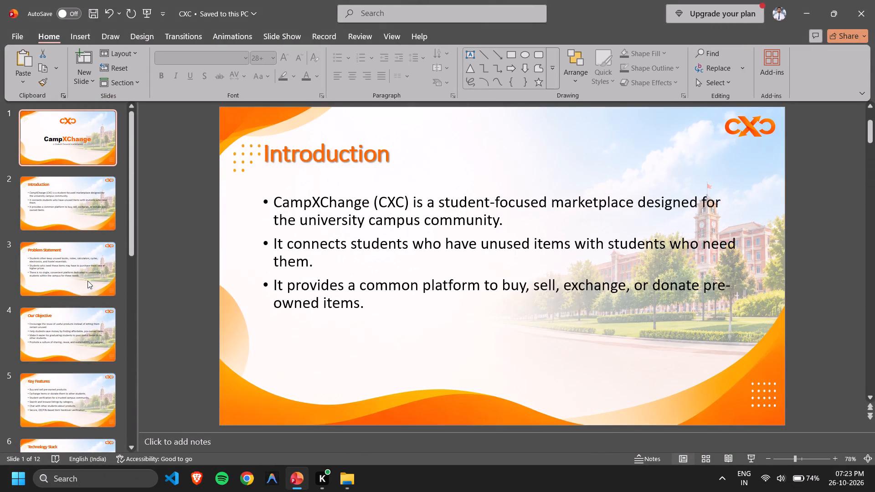
pyautogui.press('Up')
pyautogui.press('Down')
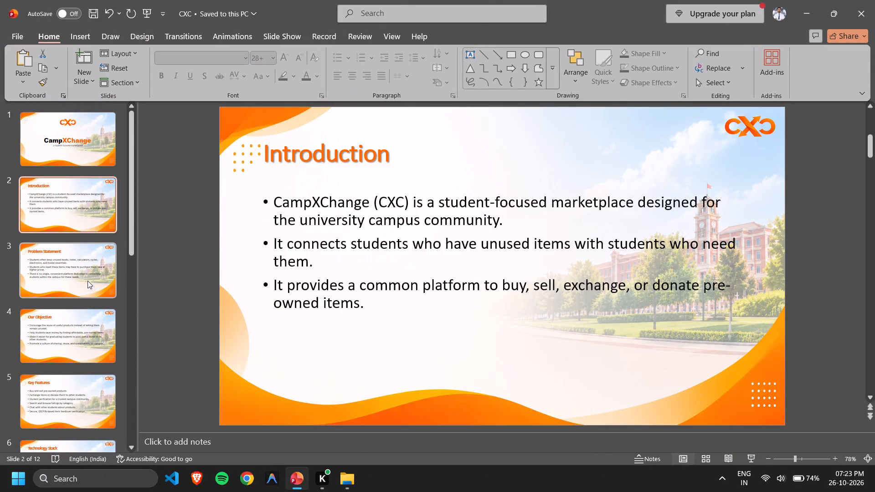
# Review the slides from the Introduction through the Technology Stack to the Campus Messenger screenshot.
pyautogui.press('Down')
pyautogui.press('Down')
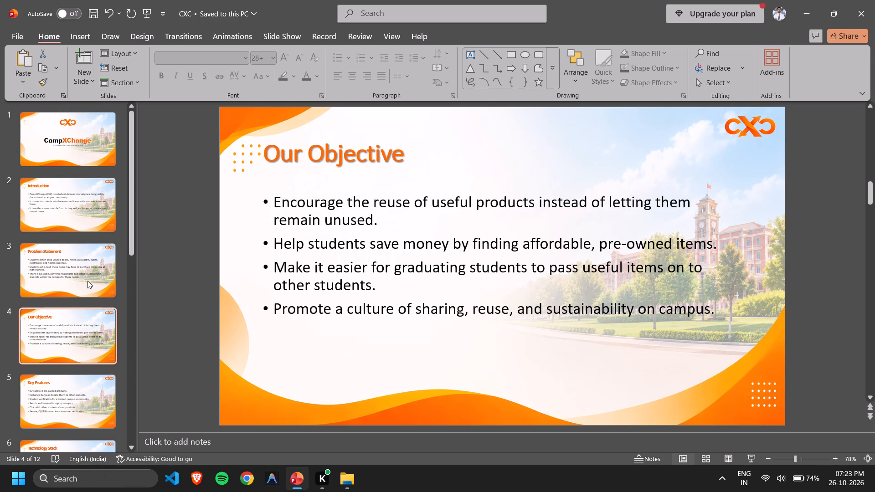
pyautogui.press('Down')
pyautogui.press('Down')
pyautogui.press('Down')
pyautogui.press('Down')
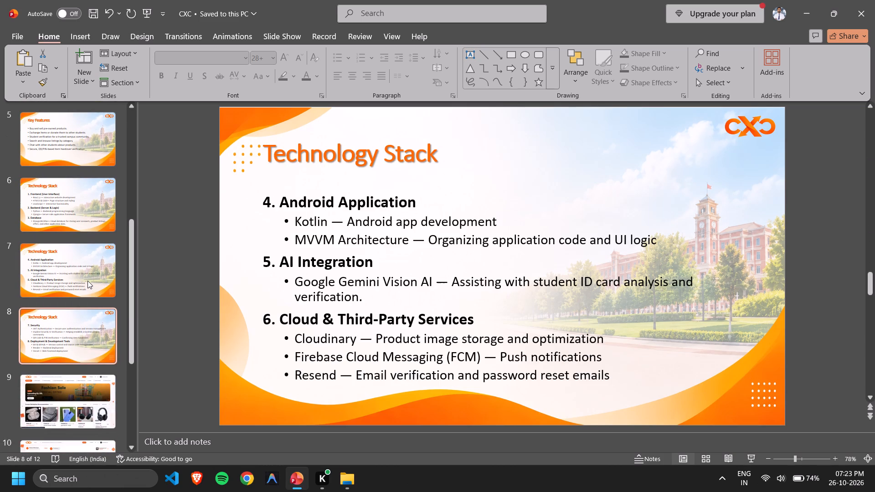
pyautogui.press('Down')
pyautogui.press('Down')
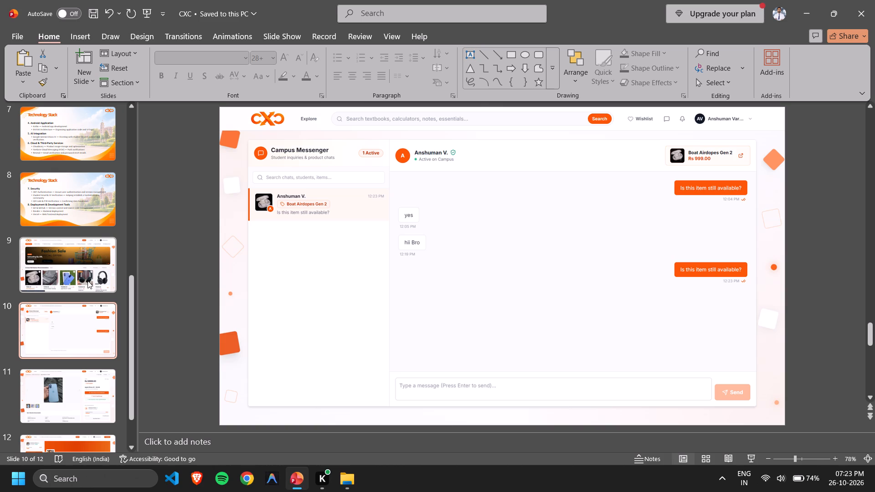
# Look back and forth through the last Technology Stack slide and the website screenshot slides 9 to 12.
pyautogui.press('Up')
pyautogui.press('Up')
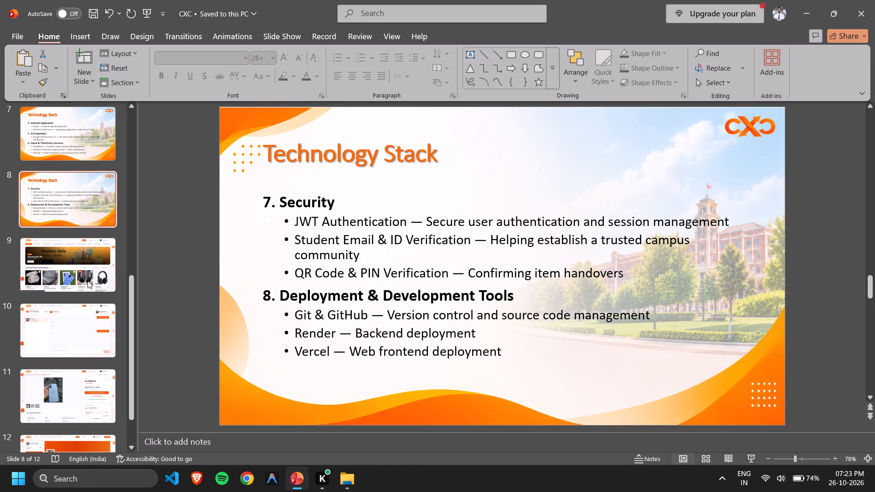
pyautogui.press('Down')
pyautogui.press('Down')
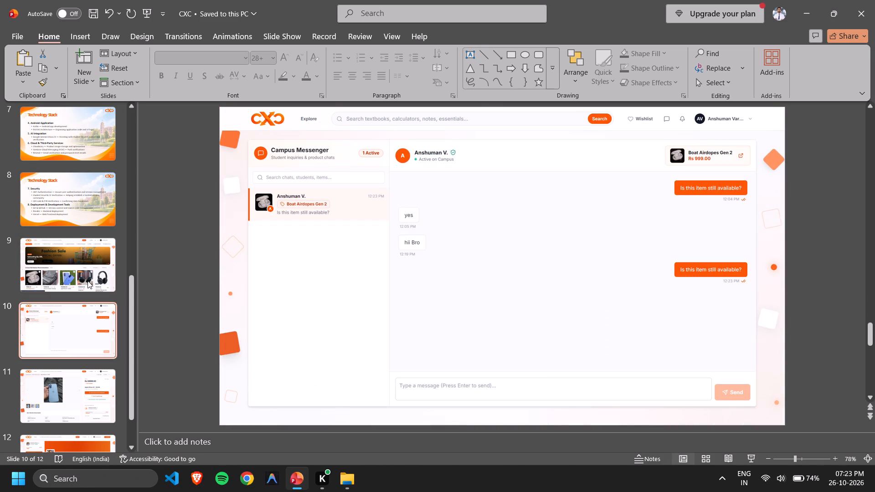
pyautogui.press('Down')
pyautogui.press('Up')
pyautogui.press('Up')
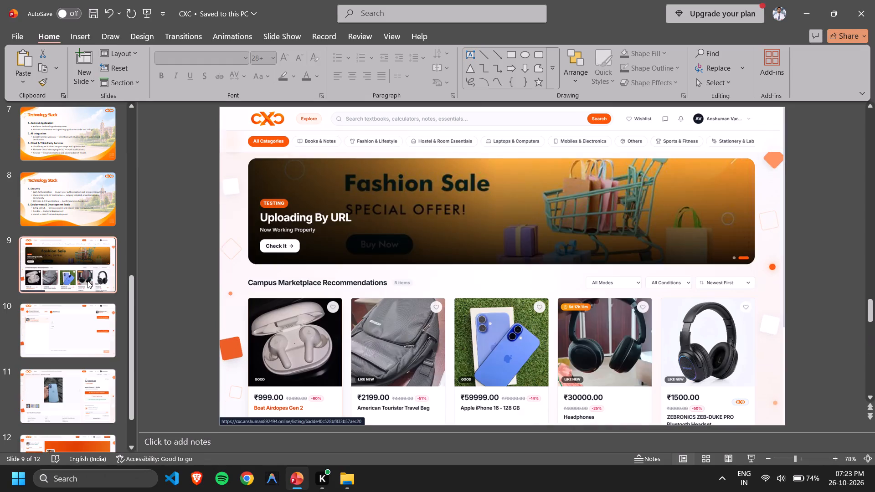
pyautogui.press('Down')
pyautogui.press('Down')
pyautogui.press('Down')
pyautogui.press('Down')
pyautogui.press('Up')
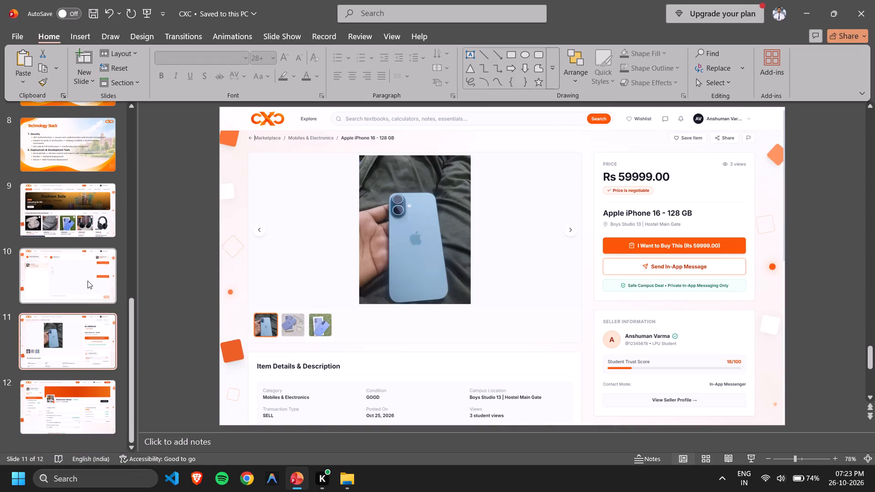
pyautogui.press('Up')
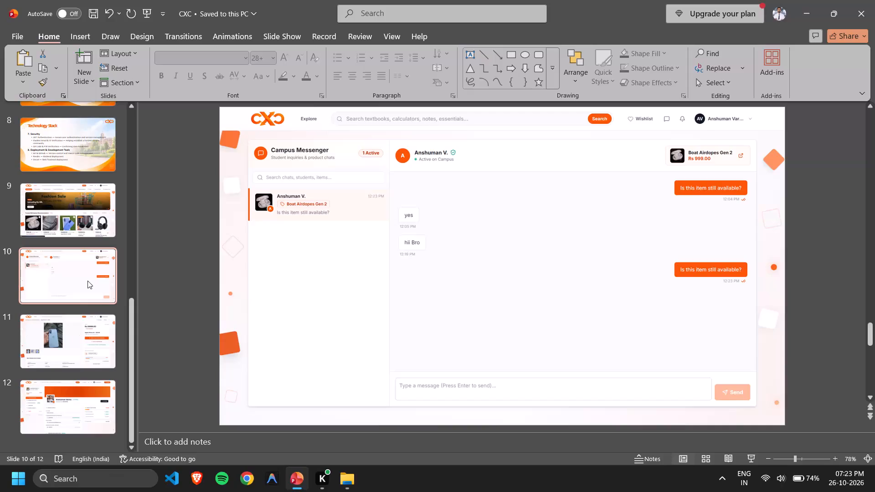
pyautogui.press('Up')
pyautogui.press('Down')
pyautogui.press('Down')
pyautogui.press('Down')
pyautogui.press('Down')
pyautogui.press('Down')
pyautogui.press('Up')
pyautogui.press('Up')
pyautogui.press('Up')
pyautogui.press('Up')
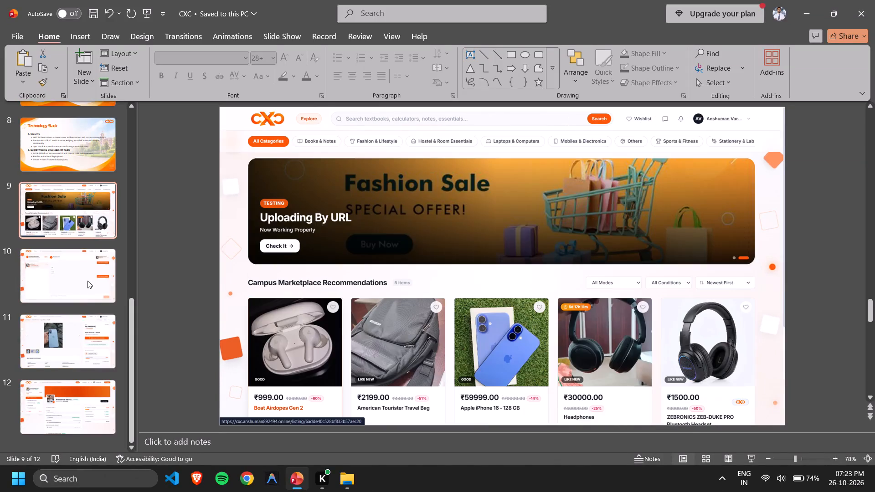
# Copy the CampXChange title slide and paste it at the end of the presentation, after slide 12.
pyautogui.press('Up')
pyautogui.press('Up')
pyautogui.press('Up')
pyautogui.press('Up')
pyautogui.press('Up')
pyautogui.press('Up')
pyautogui.press('Up')
pyautogui.press('Up')
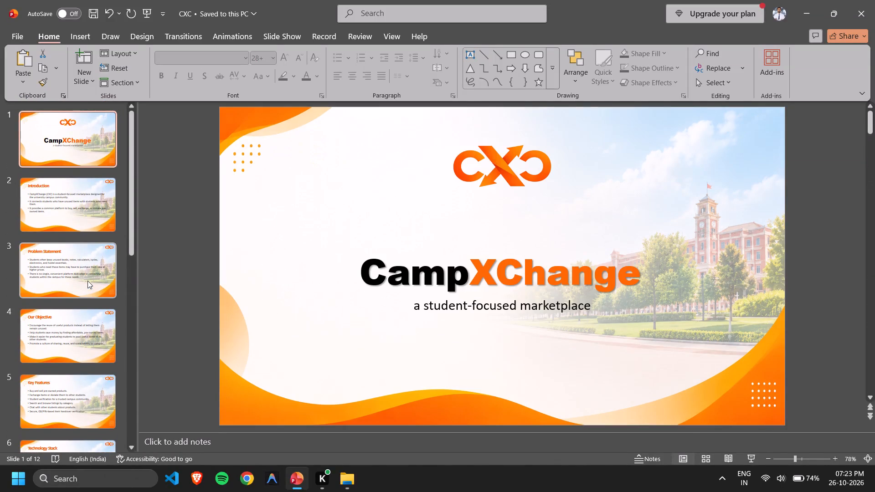
pyautogui.hotkey('ctrl', 'c')
pyautogui.scroll(-11, 87, 336)
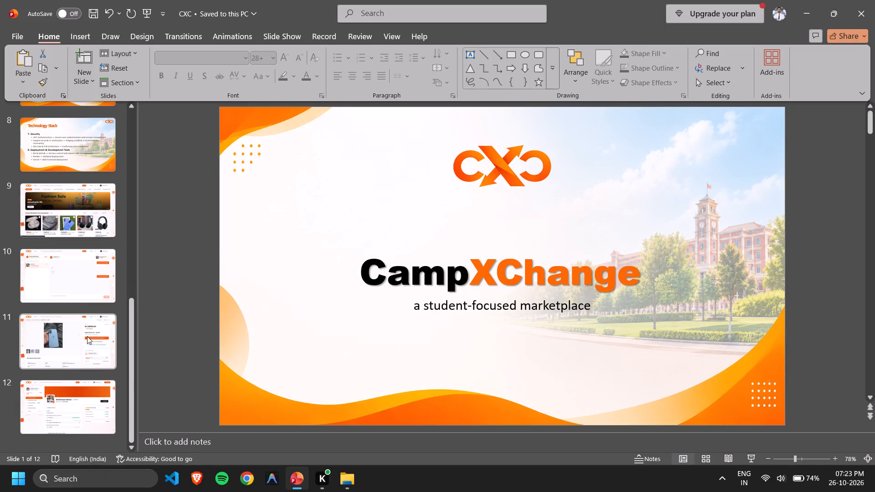
pyautogui.click(72, 443)
pyautogui.hotkey('ctrl', 'v')
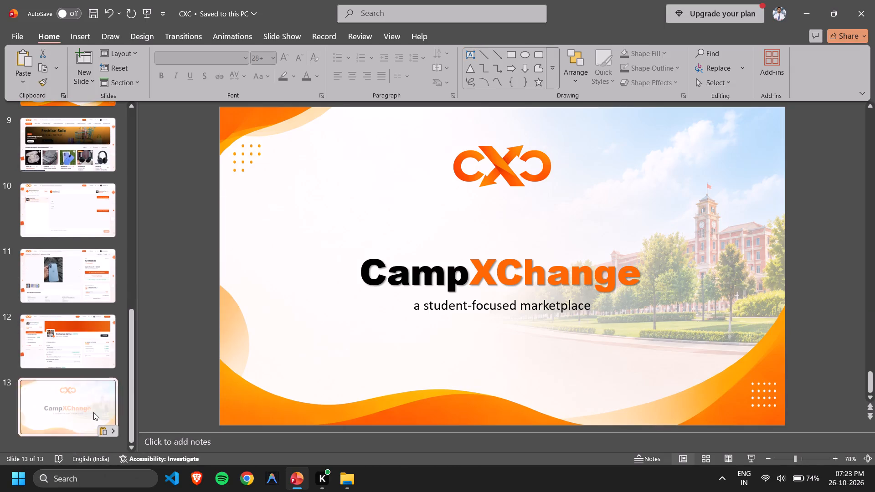
# Enlarge the CXC logo on slide 13 by three increments.
pyautogui.click(501, 182)
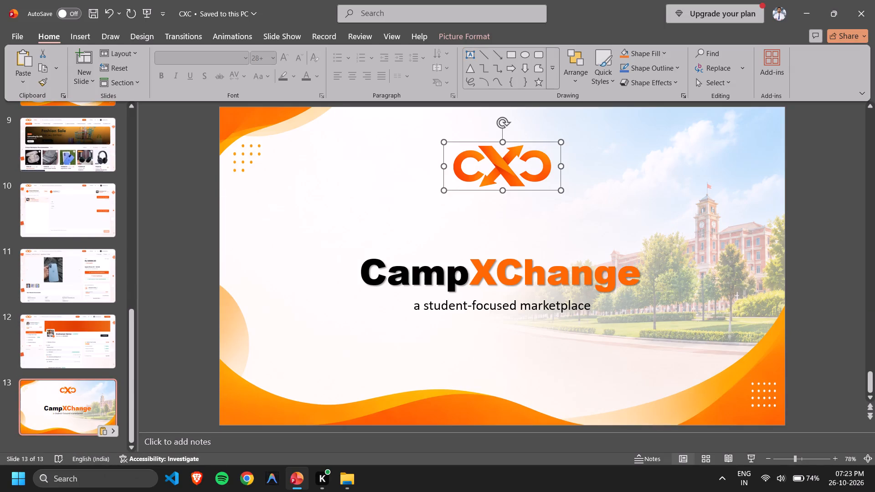
pyautogui.hotkey('shift', 'Up')
pyautogui.hotkey('shift', 'Up')
pyautogui.hotkey('shift', 'Up')
# Replace "Camp" with "Thank" in the slide 13 title and select the orange word "XChange" for replacement.
pyautogui.click(482, 266)
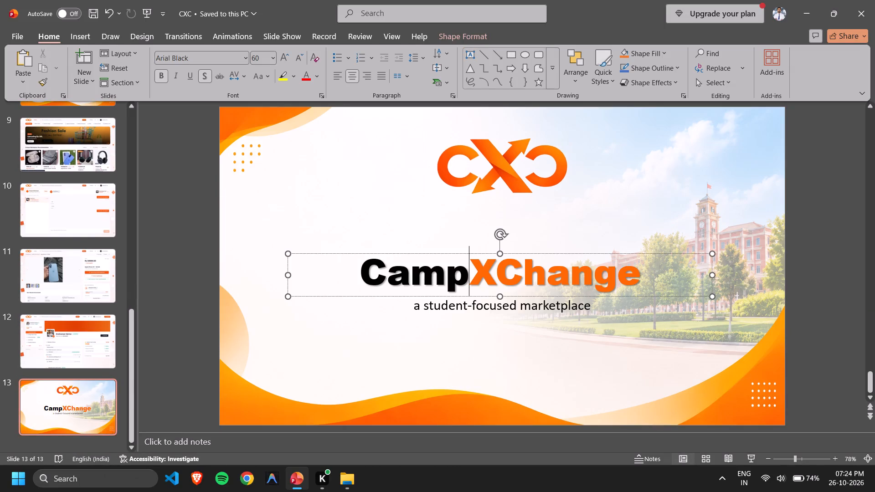
pyautogui.hotkey('ctrl', 'shift', 'Left')
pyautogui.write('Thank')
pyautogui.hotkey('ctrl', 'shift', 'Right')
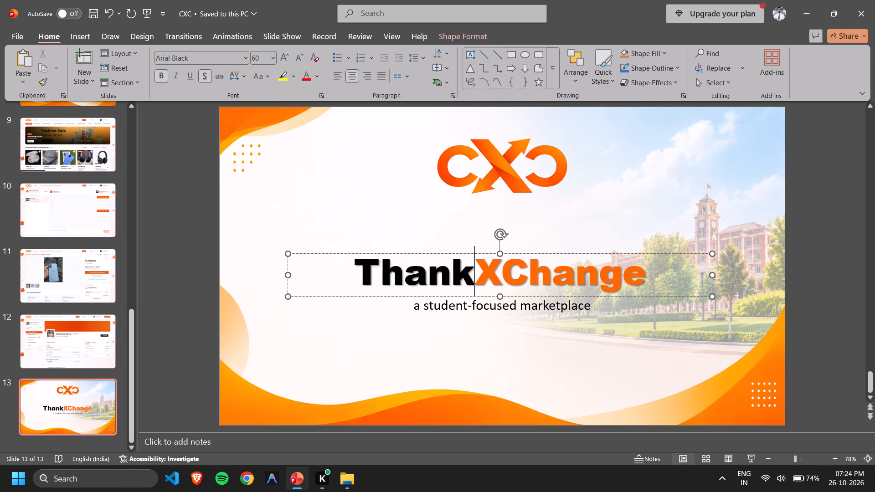
# Replace the orange part of slide 13's title with "You".
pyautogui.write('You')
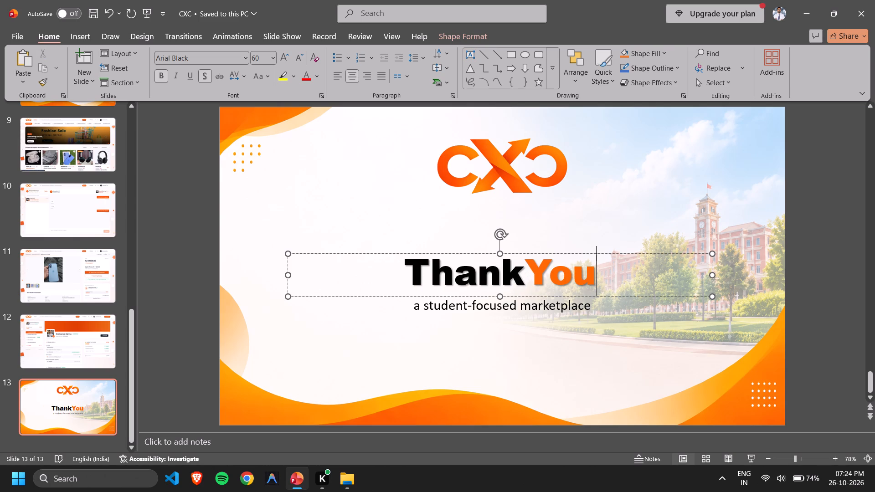
# Delete the subtitle "a student-focused marketplace" and its empty placeholder from slide 13.
pyautogui.click(483, 310)
pyautogui.click(477, 368)
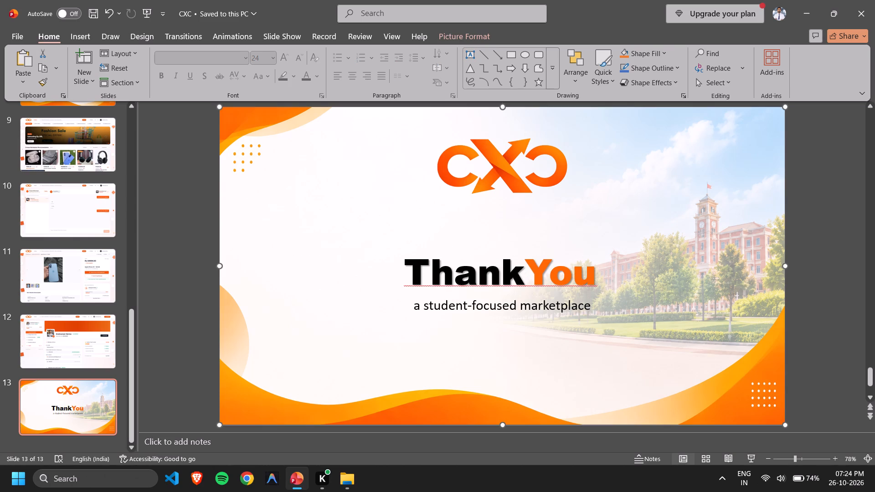
pyautogui.click(539, 307)
pyautogui.click(525, 298)
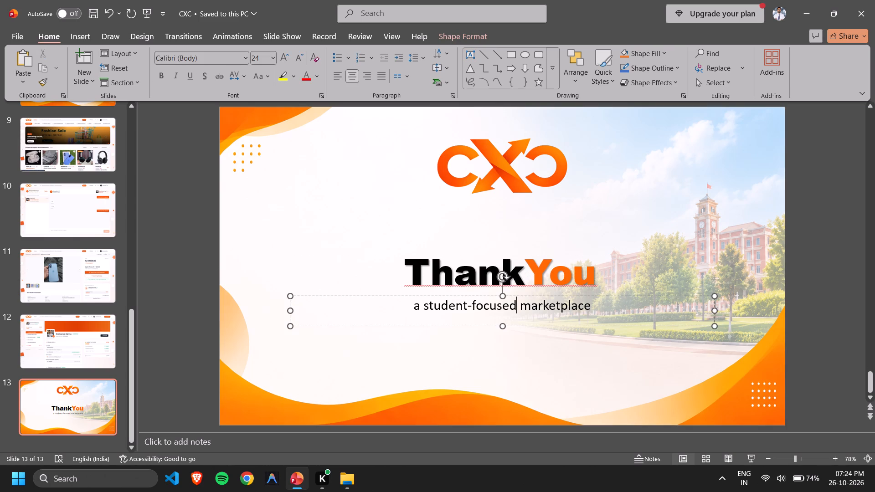
pyautogui.click(528, 296)
pyautogui.press('Delete')
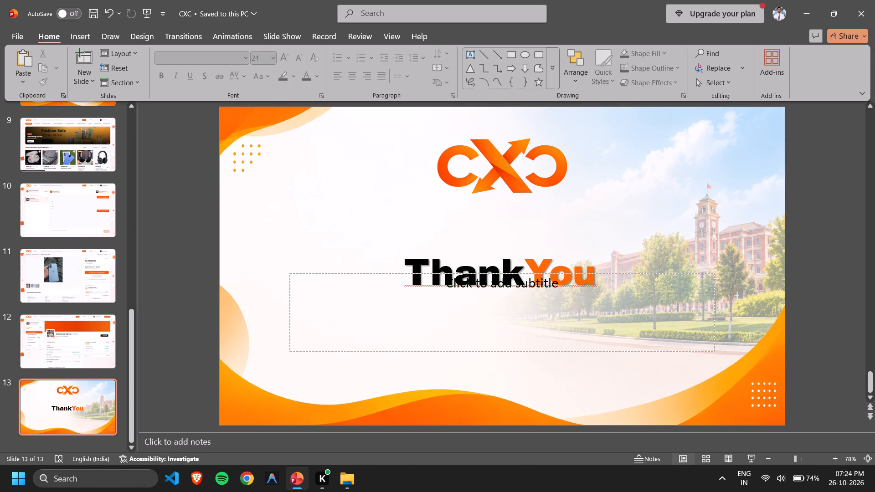
pyautogui.click(564, 272)
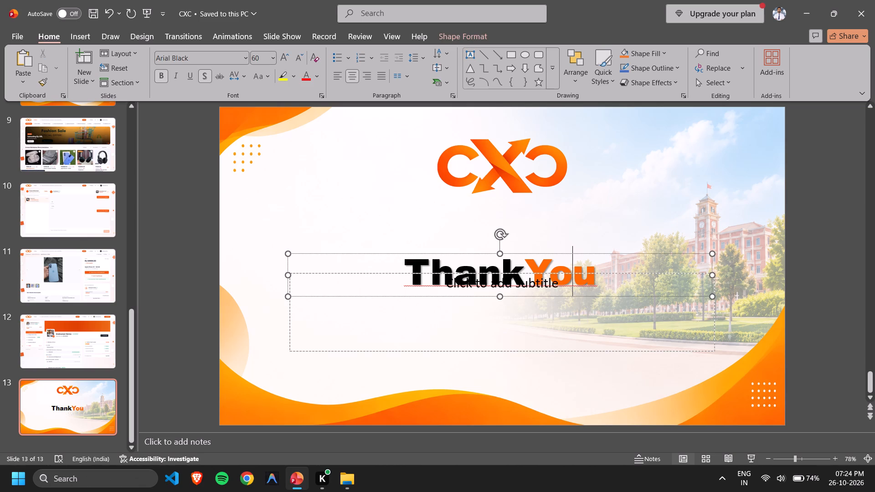
pyautogui.click(714, 323)
pyautogui.click(714, 323)
pyautogui.press('Delete')
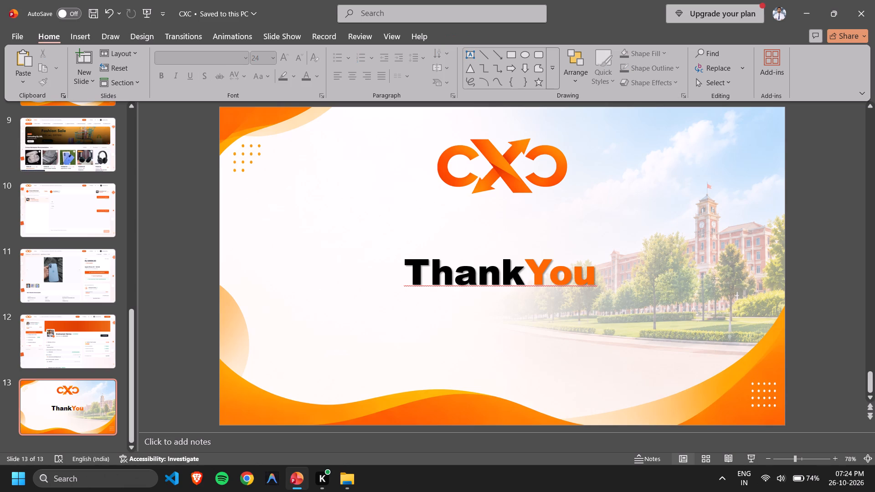
# Insert a space between "Thank" and "You" in slide 13's title and save the presentation.
pyautogui.click(534, 272)
pyautogui.press('space')
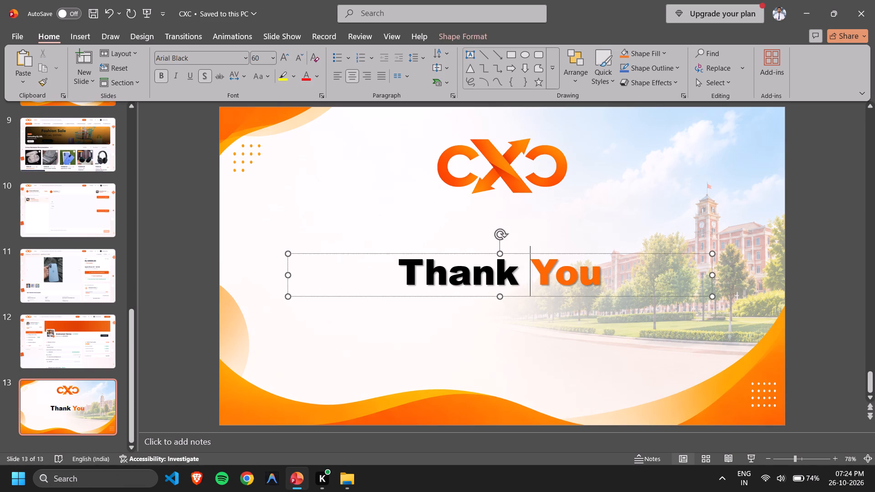
pyautogui.click(815, 323)
pyautogui.hotkey('ctrl', 's')
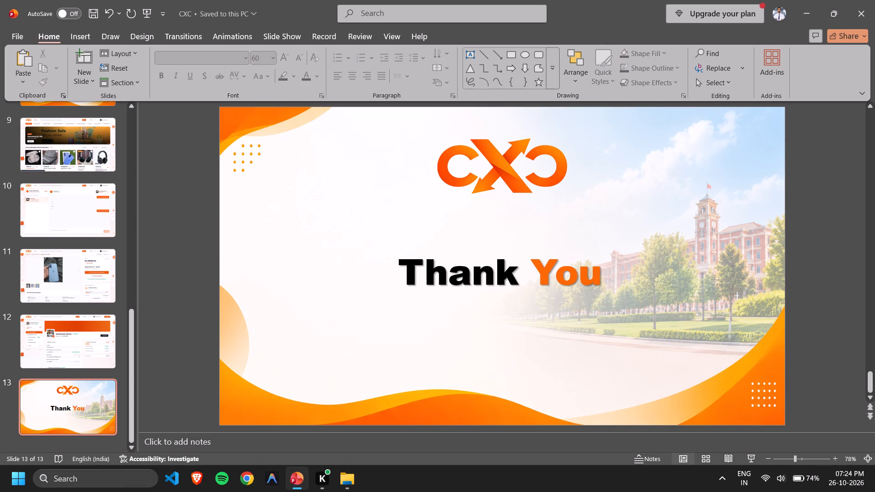
# Delete the CXC logo above the Thank You title on slide 13.
pyautogui.click(504, 176)
pyautogui.press('Delete')
# Enlarge the Thank You title box on slide 13 vertically to about half the slide's height.
pyautogui.click(493, 264)
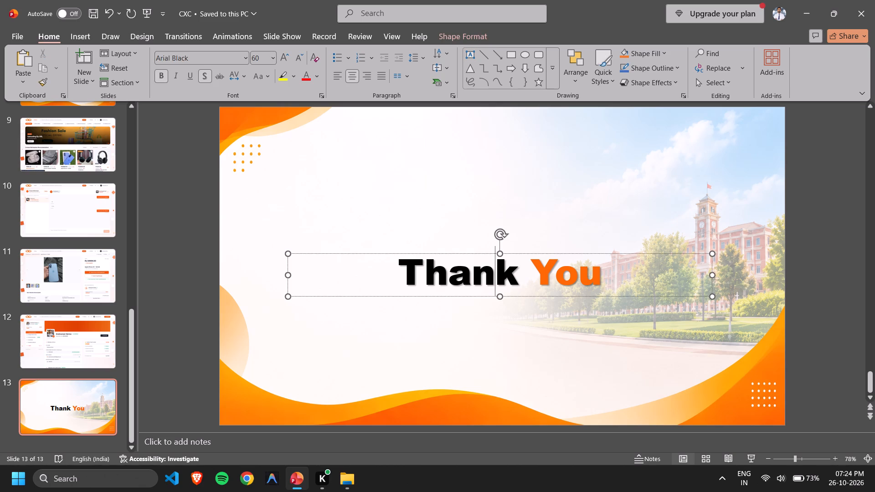
pyautogui.click(491, 251)
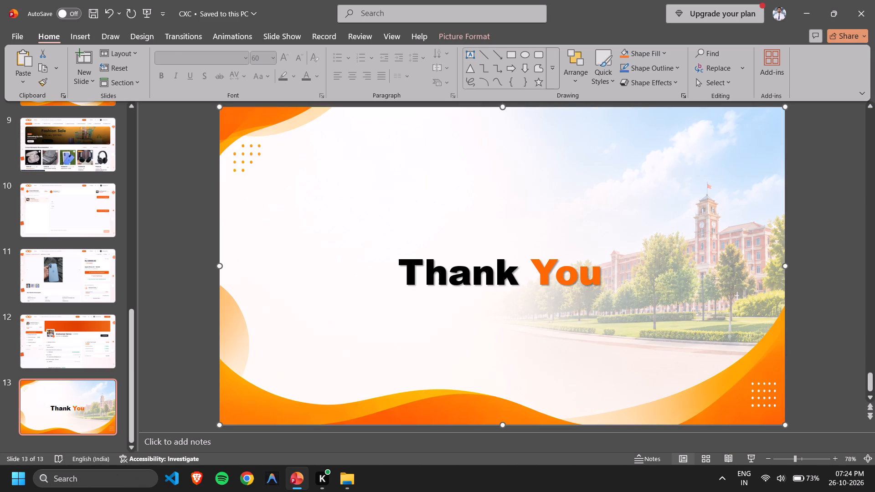
pyautogui.click(480, 262)
pyautogui.click(484, 253)
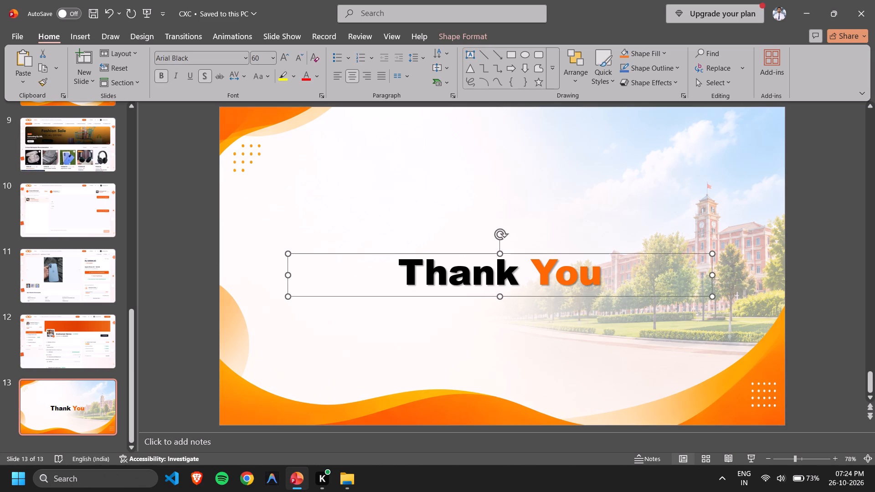
pyautogui.hotkey('shift', 'Up')
pyautogui.hotkey('shift', 'Up')
pyautogui.hotkey('shift', 'Up')
pyautogui.hotkey('shift', 'Up')
pyautogui.hotkey('shift', 'Up')
pyautogui.hotkey('shift', 'Up')
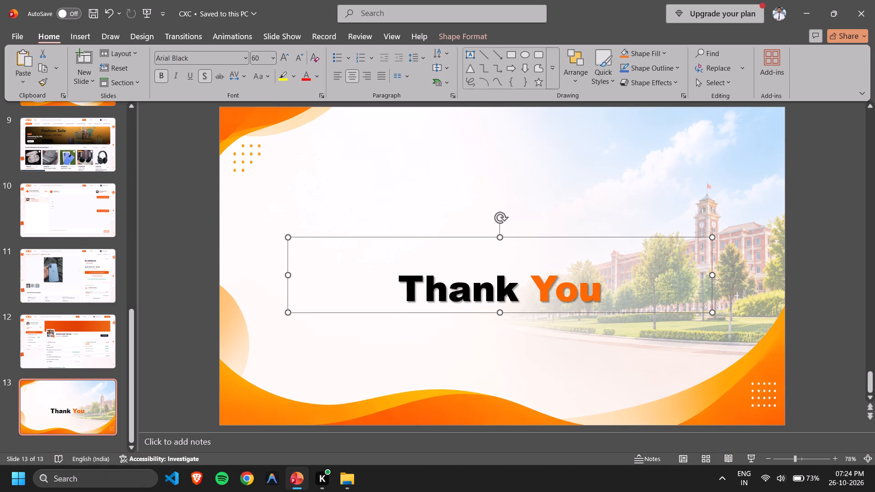
pyautogui.hotkey('ctrl', 'shift', 'Up')
pyautogui.hotkey('ctrl', 'shift', 'Up')
pyautogui.hotkey('ctrl', 'shift', 'Up')
pyautogui.hotkey('ctrl', 'Up')
pyautogui.hotkey('ctrl', 'shift', 'Up')
pyautogui.hotkey('ctrl', 'shift', 'Up')
pyautogui.hotkey('ctrl', 'shift', 'Up')
pyautogui.hotkey('ctrl', 'shift', 'Up')
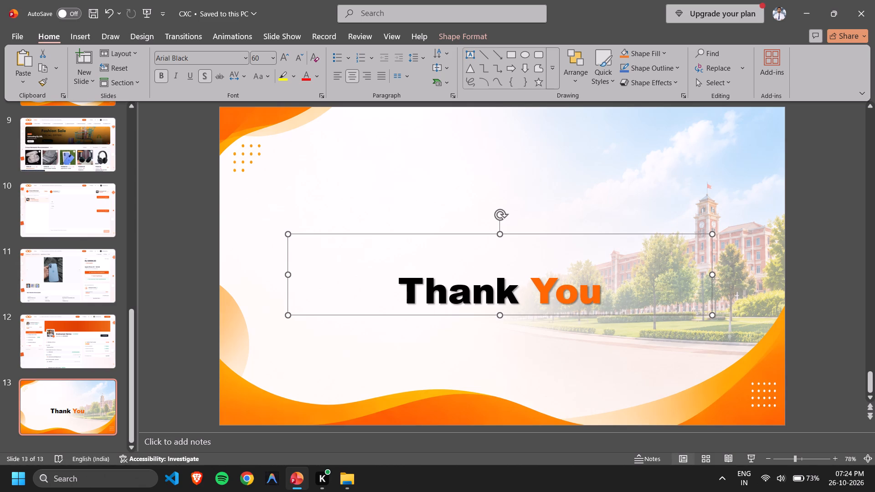
pyautogui.hotkey('ctrl', 'shift', 'Up')
pyautogui.hotkey('shift', 'Up')
pyautogui.hotkey('shift', 'Up')
pyautogui.hotkey('shift', 'Up')
pyautogui.hotkey('shift', 'Up')
pyautogui.hotkey('shift', 'Up')
pyautogui.hotkey('shift', 'Up')
pyautogui.hotkey('shift', 'Up')
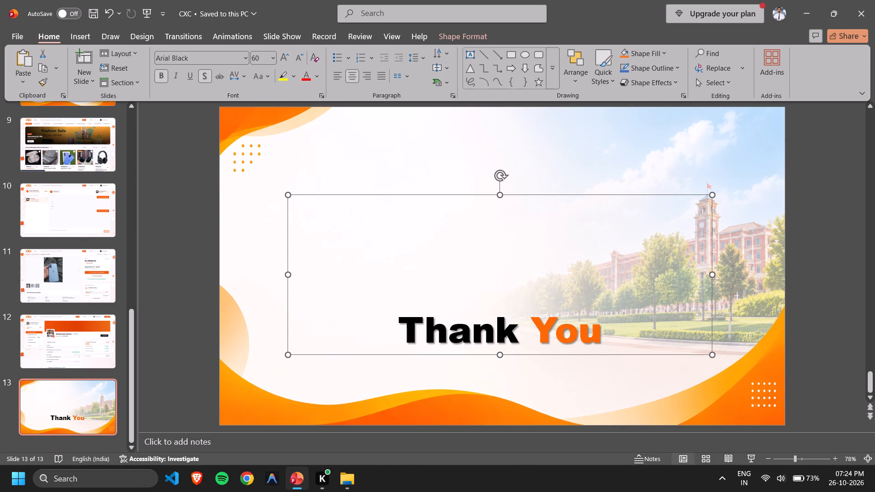
# Increase the Thank You title's font size to 124 on slide 13 and save the presentation.
pyautogui.hotkey('ctrl', 'shift', '.')
pyautogui.hotkey('ctrl', 'shift', '.')
pyautogui.hotkey('ctrl', 'shift', '.')
pyautogui.hotkey('ctrl', 'shift', '.')
pyautogui.hotkey('ctrl', 'shift', '.')
pyautogui.hotkey('ctrl', 'shift', '.')
pyautogui.hotkey('ctrl', 'shift', '.')
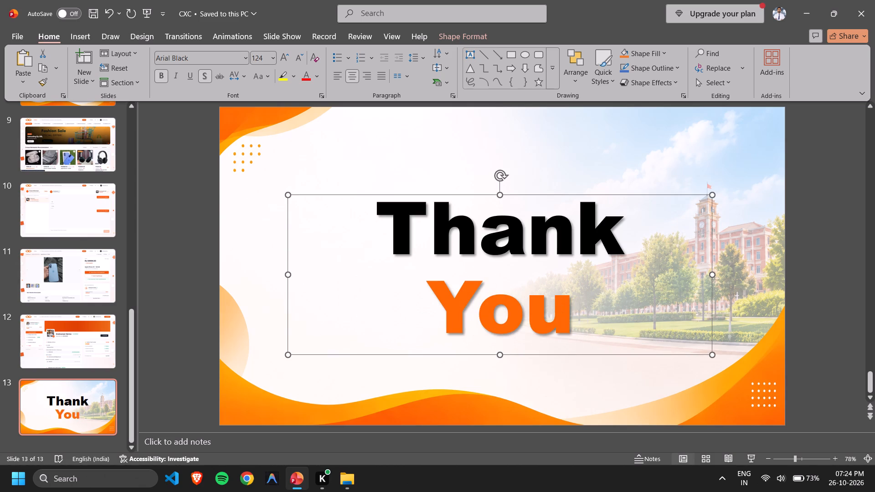
pyautogui.click(804, 288)
pyautogui.hotkey('ctrl', 's')
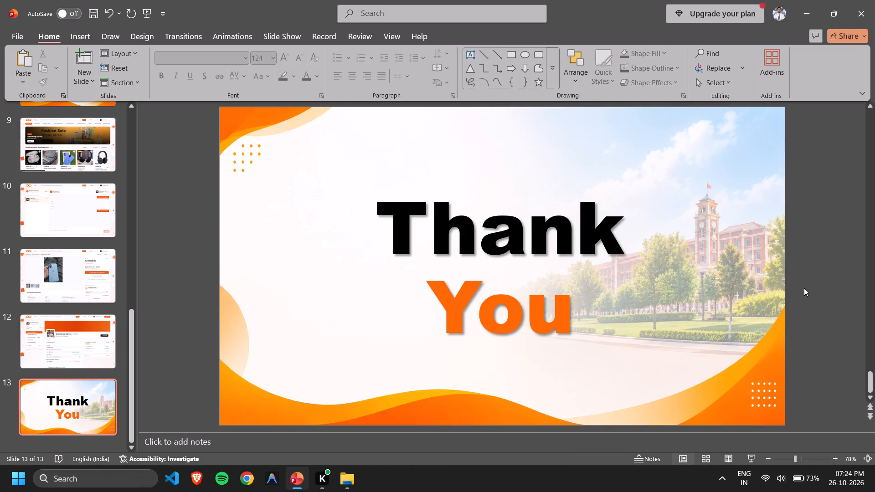
# Review the slides in reverse order from the closing Thank You slide back to the CampXChange title slide.
pyautogui.press('Up')
pyautogui.press('Up')
pyautogui.press('Up')
pyautogui.press('Up')
pyautogui.press('Up')
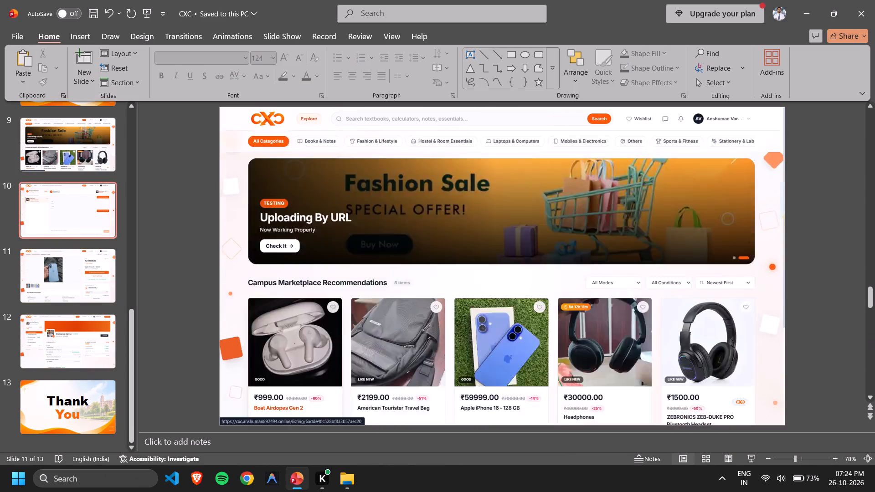
pyautogui.press('Up')
pyautogui.press('Up')
pyautogui.press('Up')
pyautogui.press('Up')
pyautogui.press('Up')
pyautogui.press('Up')
pyautogui.press('Up')
pyautogui.press('Up')
pyautogui.press('Up')
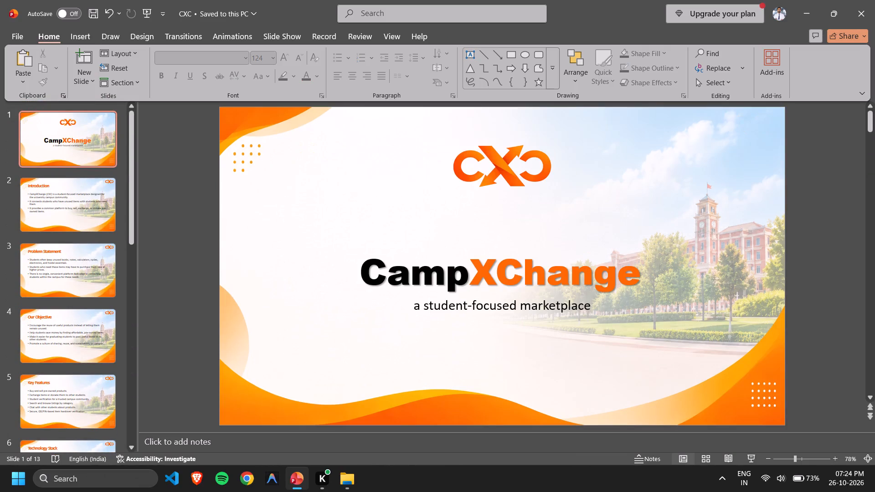
# Save and close the CXC presentation.
pyautogui.hotkey('ctrl', 's')
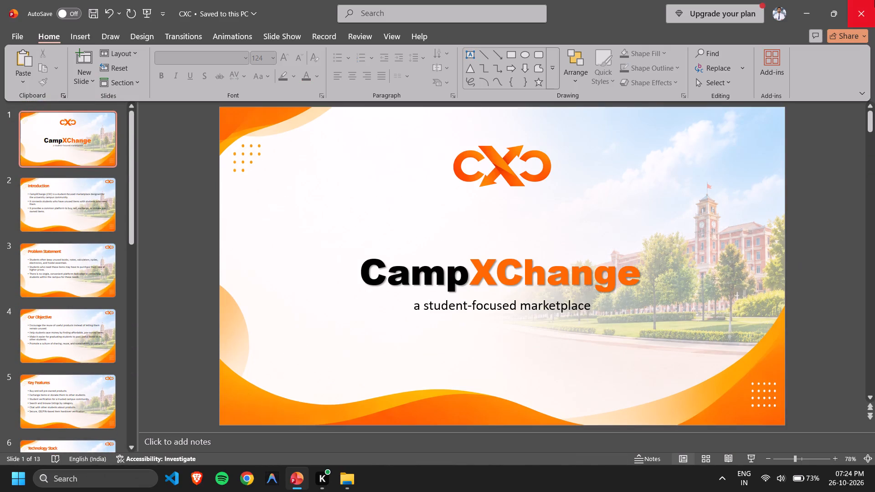
pyautogui.click(874, 0)
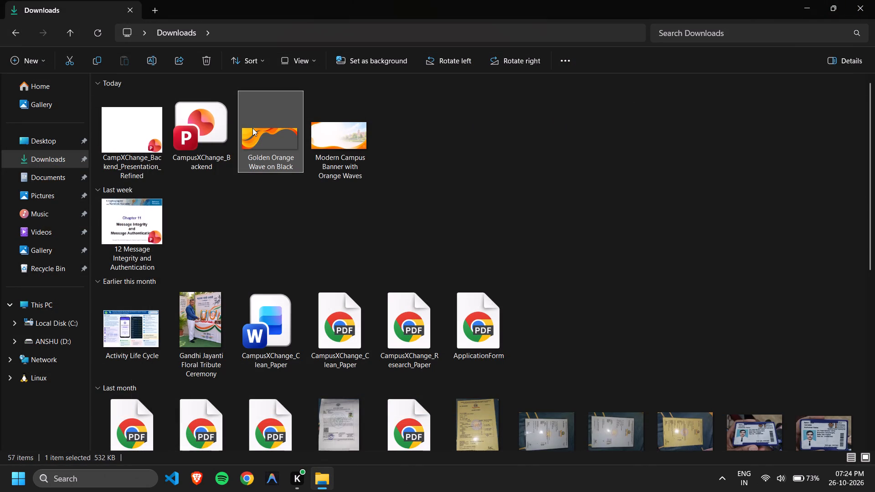
# Switch to the open CampXChange_Backend_Presentation_Refined deck and look through its slides up to the last one.
pyautogui.click(232, 128)
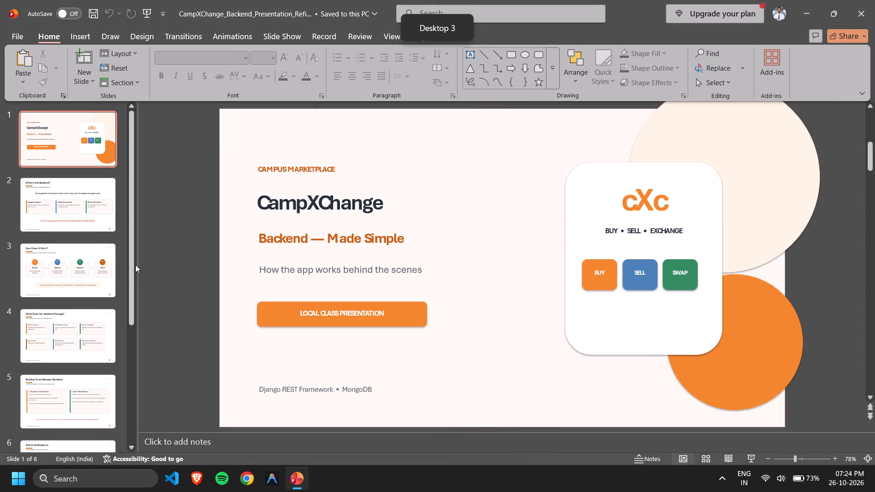
pyautogui.press('Down')
pyautogui.press('Down')
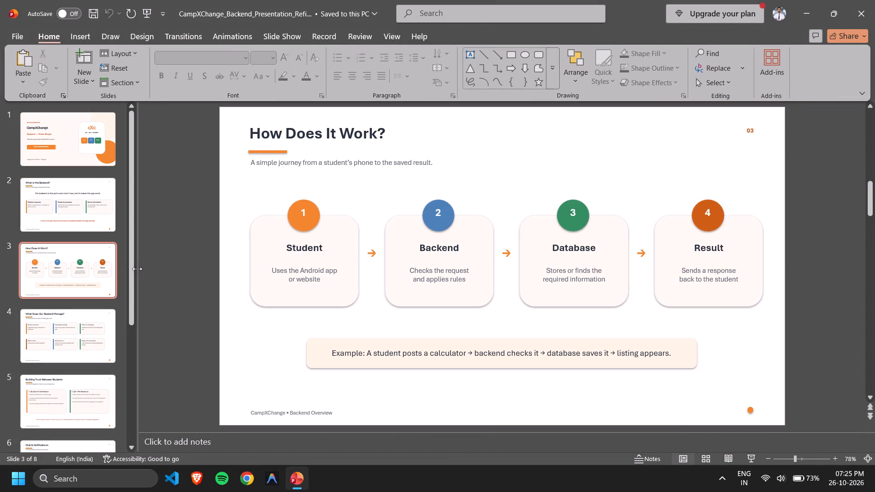
pyautogui.press('Down')
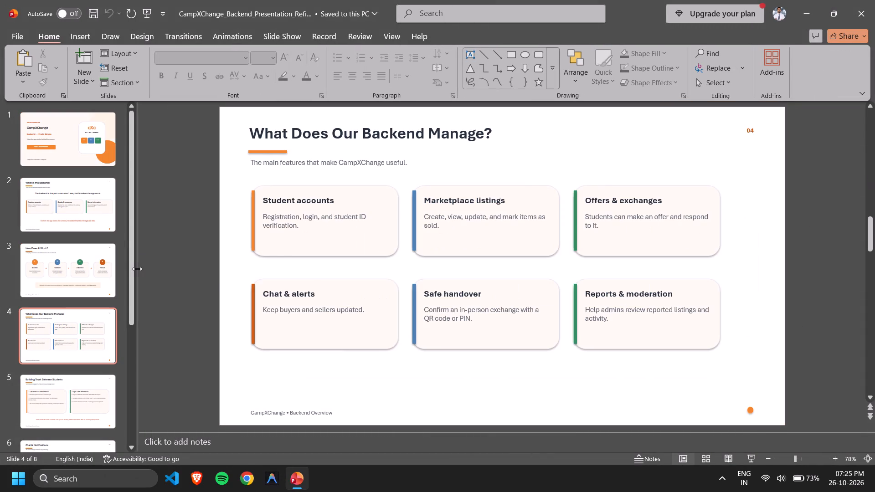
pyautogui.press('Down')
pyautogui.press('Down')
pyautogui.press('Down')
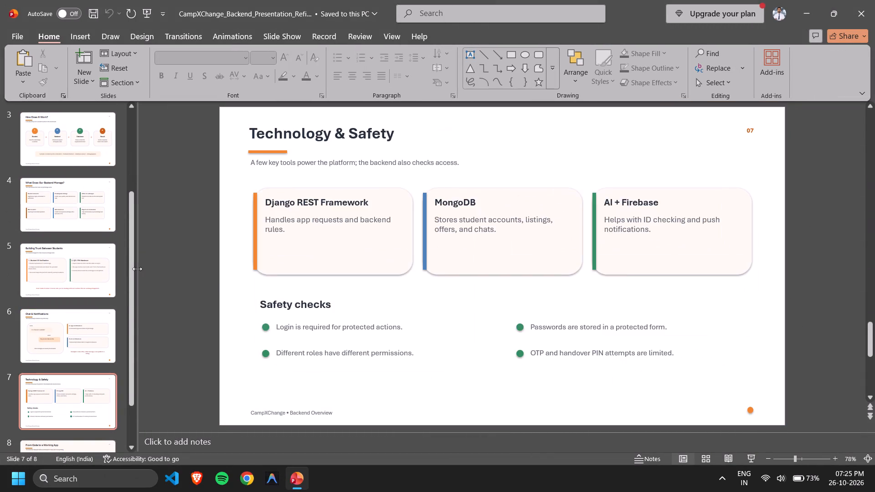
pyautogui.press('Down')
pyautogui.press('Down')
pyautogui.press('Down')
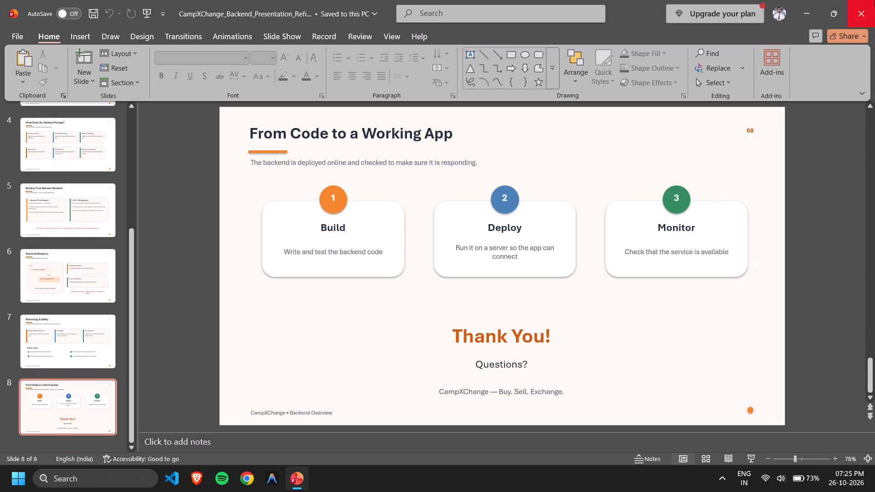
# Close the CampXChange_Backend_Presentation_Refined deck.
pyautogui.click(874, 0)
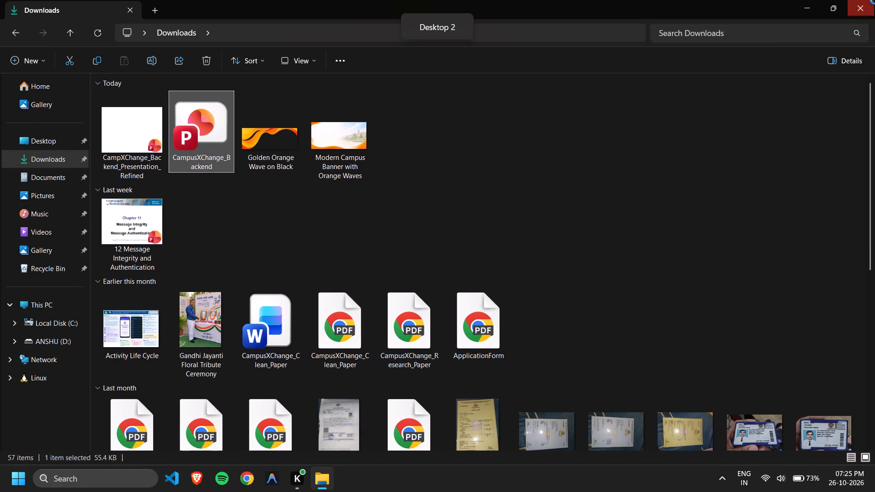
# Permanently delete the CampXChange_Backend_Presentation_Refined and CampusXChange_Backend presentations from the Downloads folder.
pyautogui.press('Left')
pyautogui.hotkey('shift', 'Right')
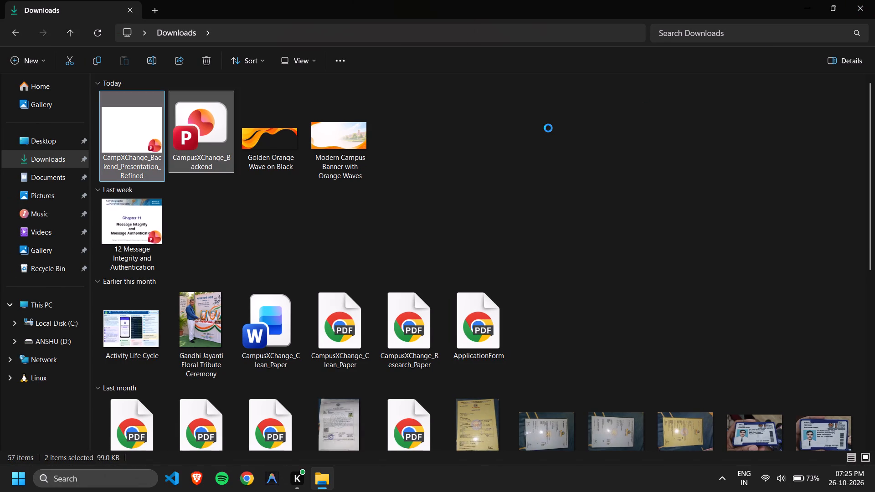
pyautogui.hotkey('shift', 'Delete')
pyautogui.press('Return')
# Select the Golden Orange Wave on Black image in the Downloads folder.
pyautogui.press('Right')
pyautogui.press('Left')
pyautogui.press('Left')
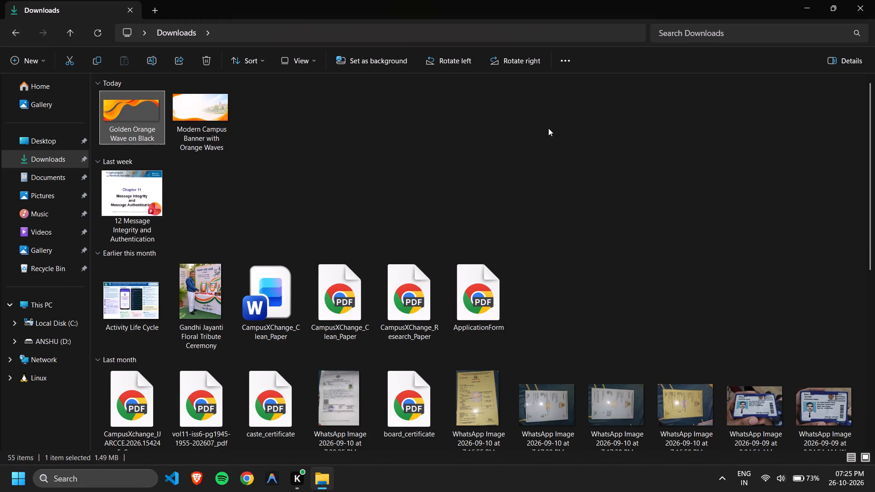
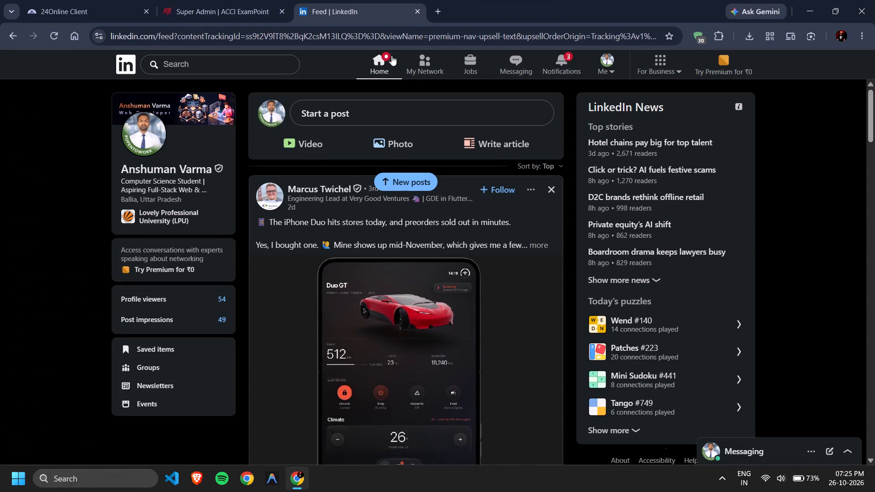
# Open the LinkedIn notification about the CampXChange post and read through the post and its comments.
pyautogui.click(570, 60)
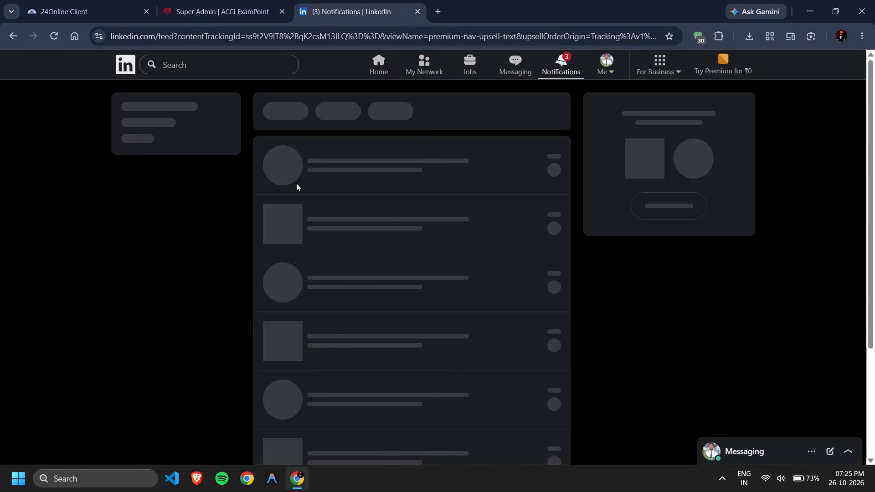
pyautogui.click(271, 210)
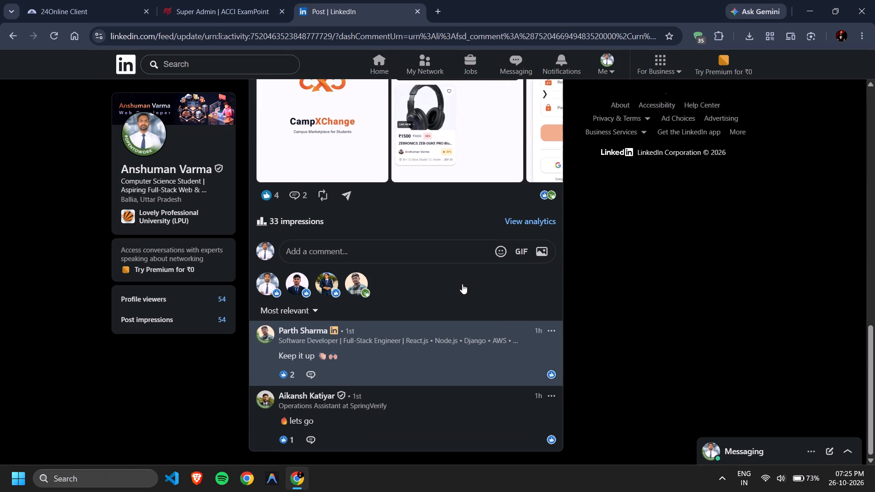
pyautogui.scroll(-1, 462, 284)
pyautogui.scroll(-2, 396, 299)
pyautogui.scroll(13, 396, 299)
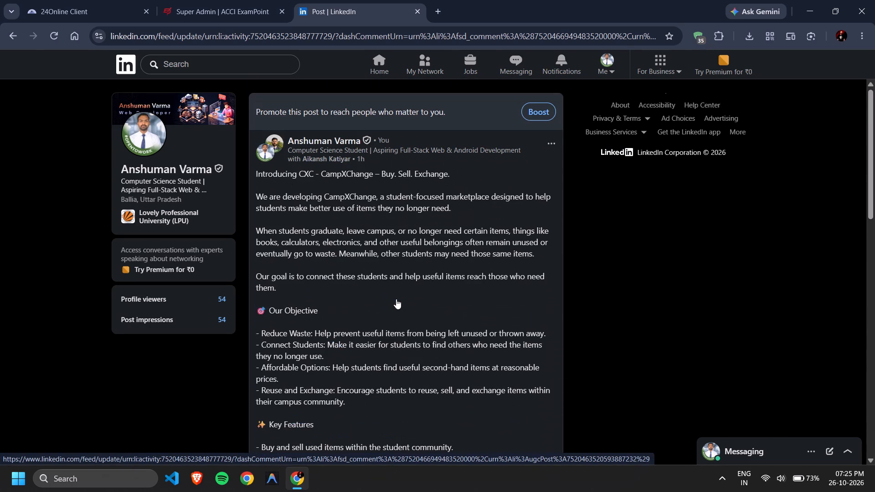
pyautogui.scroll(3, 396, 299)
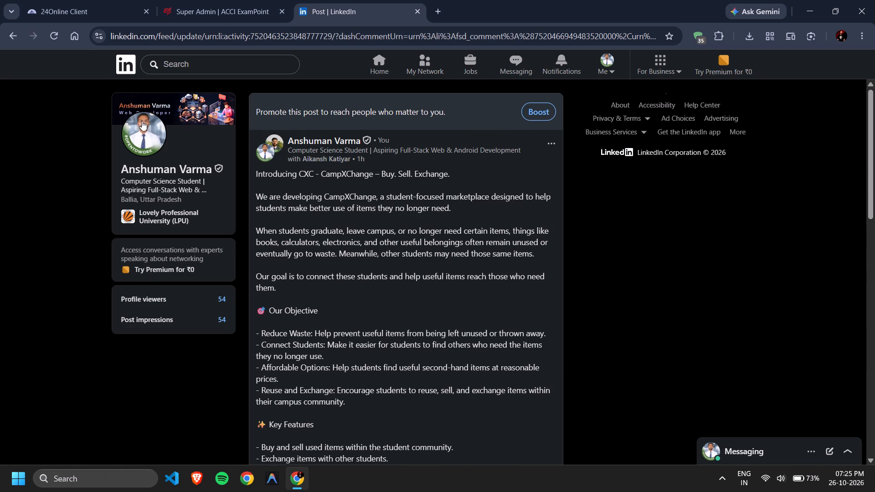
# Return to the LinkedIn home feed, browse its posts, and close the LinkedIn tab.
pyautogui.click(127, 73)
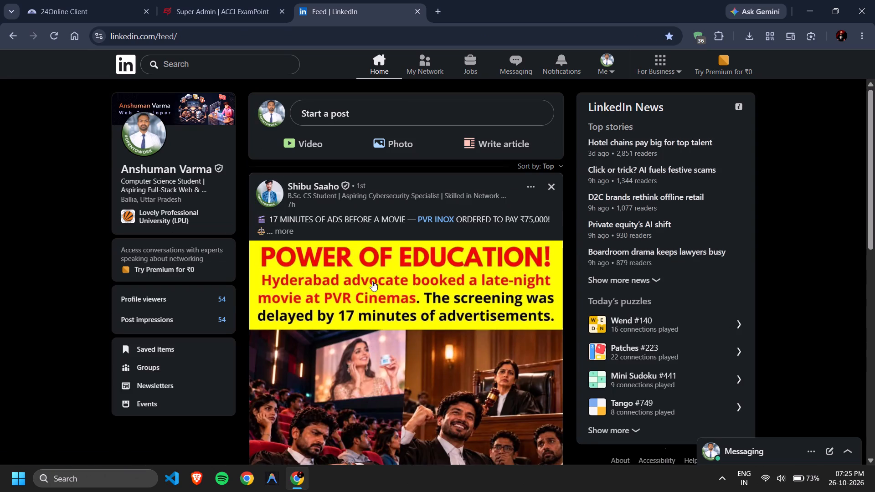
pyautogui.scroll(-4, 599, 346)
pyautogui.scroll(-4, 820, 328)
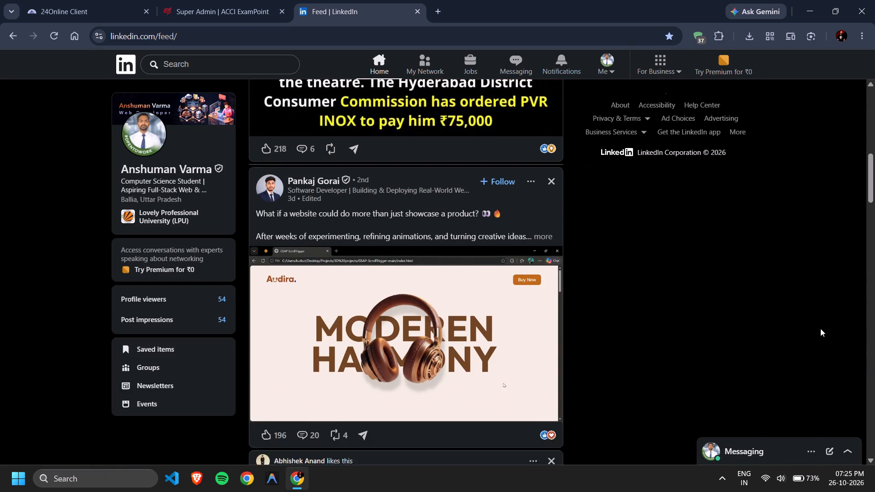
pyautogui.scroll(-5, 820, 328)
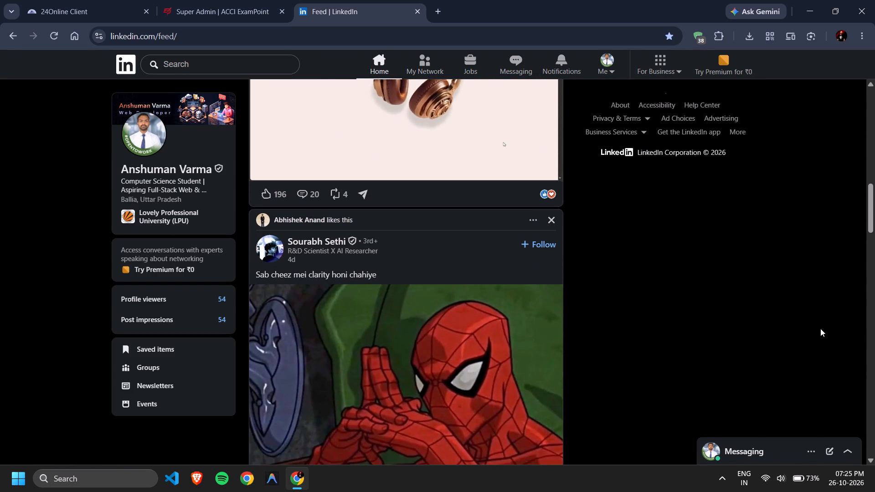
pyautogui.scroll(-3, 820, 328)
pyautogui.hotkey('ctrl', 'w')
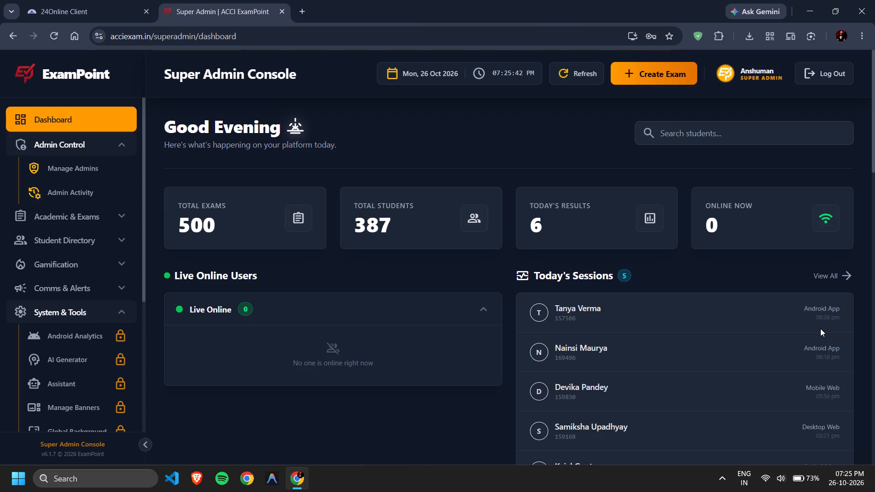